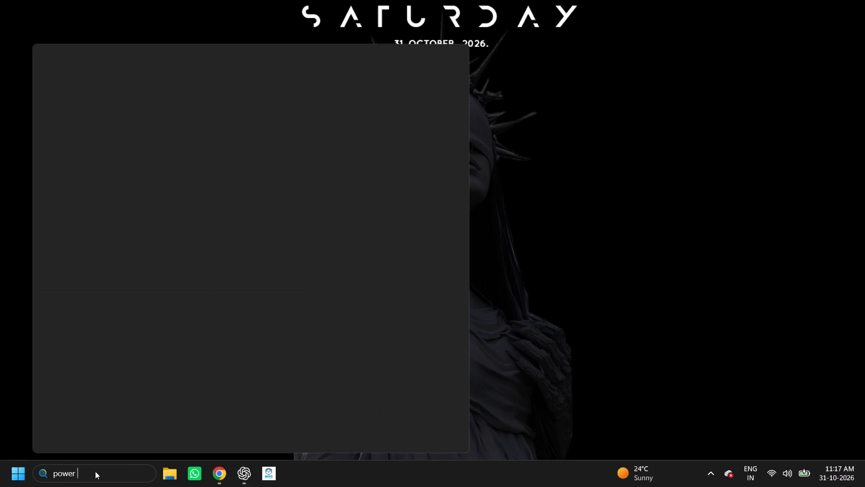
type("point")
key("space")
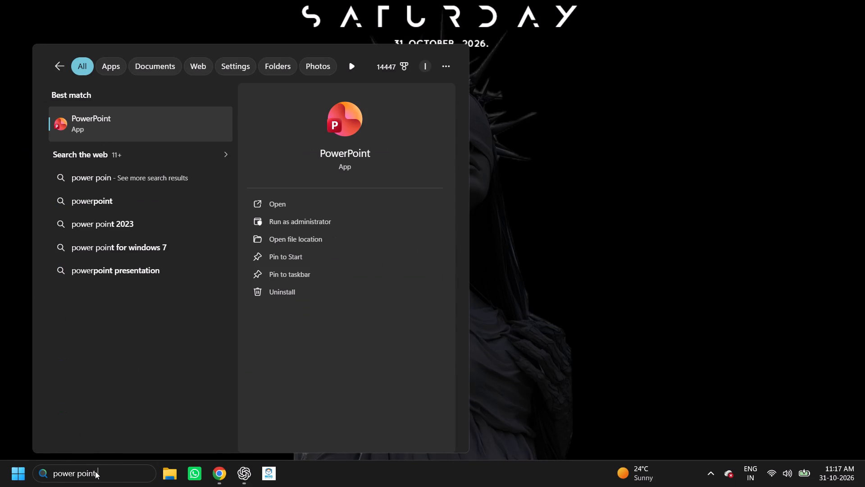
key("Return")
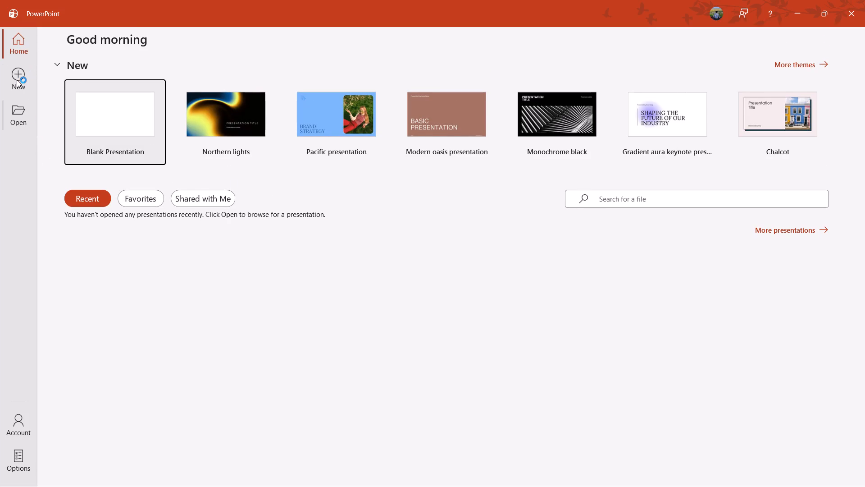
left_click(17, 80)
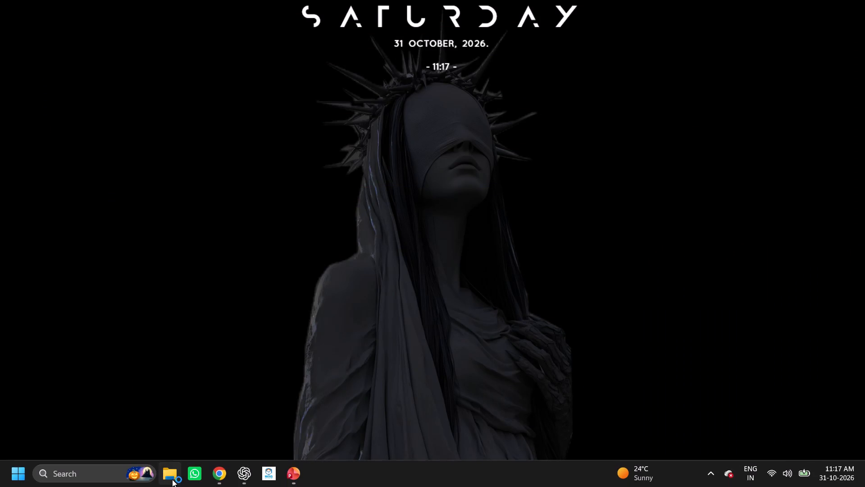
In File Explorer, open Deendayal_Upadhyaya_Hindi_Presentation from New Volume (D:) with PowerPoint, for this time only.
left_click(172, 479)
left_click(432, 103)
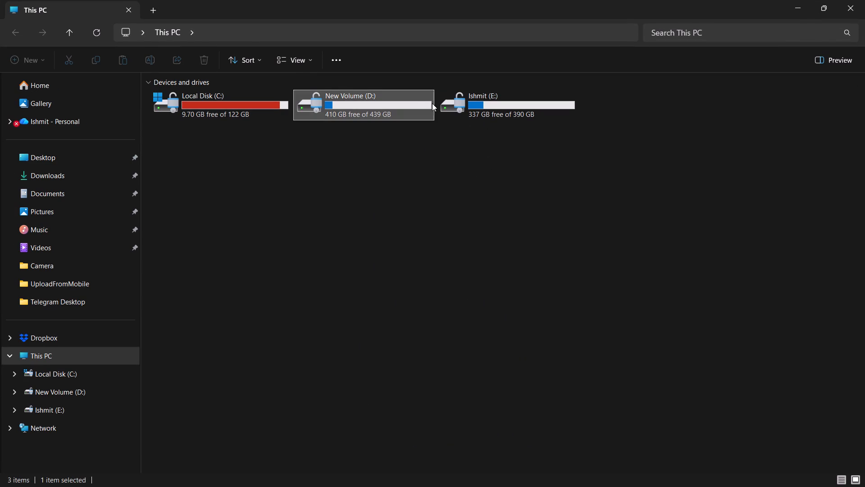
double_click(432, 103)
double_click(327, 162)
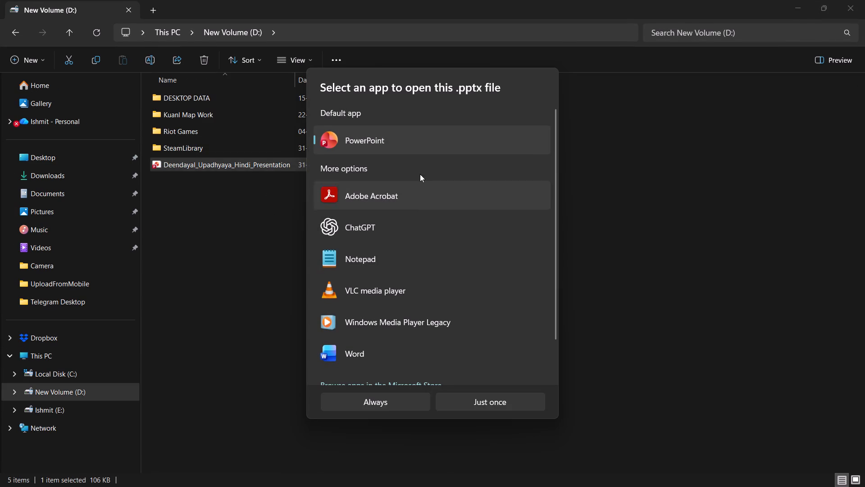
left_click(456, 403)
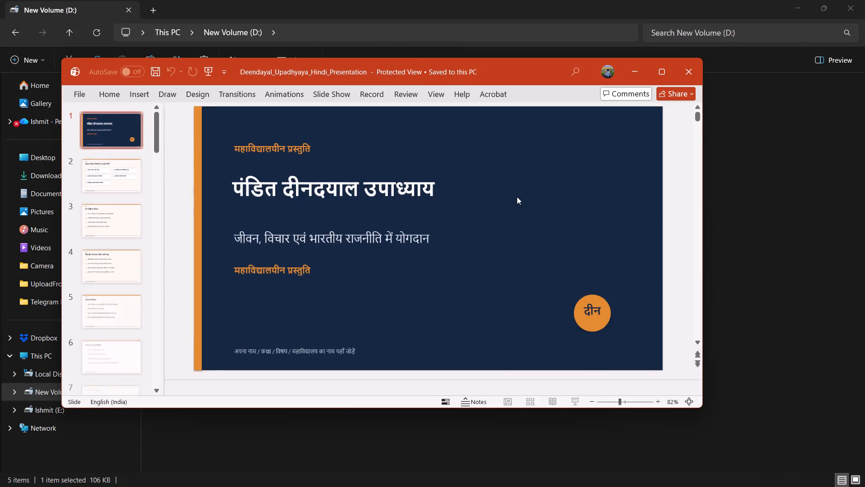
Skim the slides of Deendayal_Upadhyaya_Hindi_Presentation, go back to the title slide, and maximize the PowerPoint window.
scroll(390, 284, "down", 2)
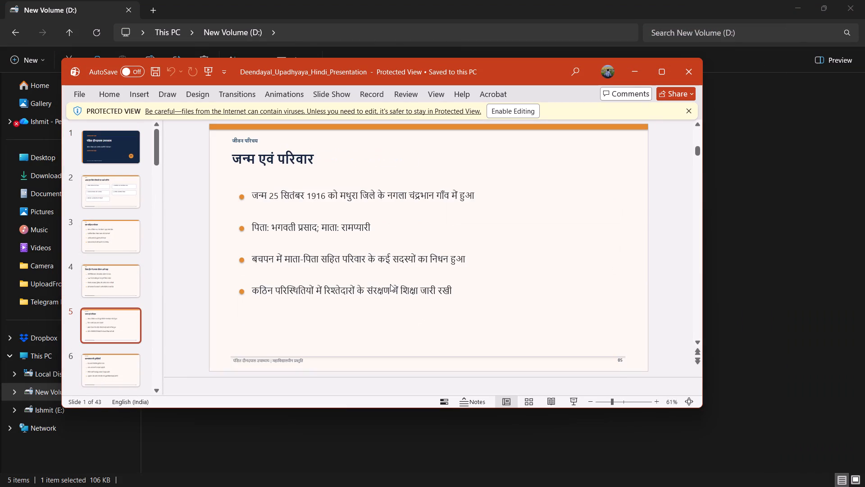
scroll(390, 284, "down", 20)
scroll(390, 284, "down", 20)
scroll(390, 284, "down", 20)
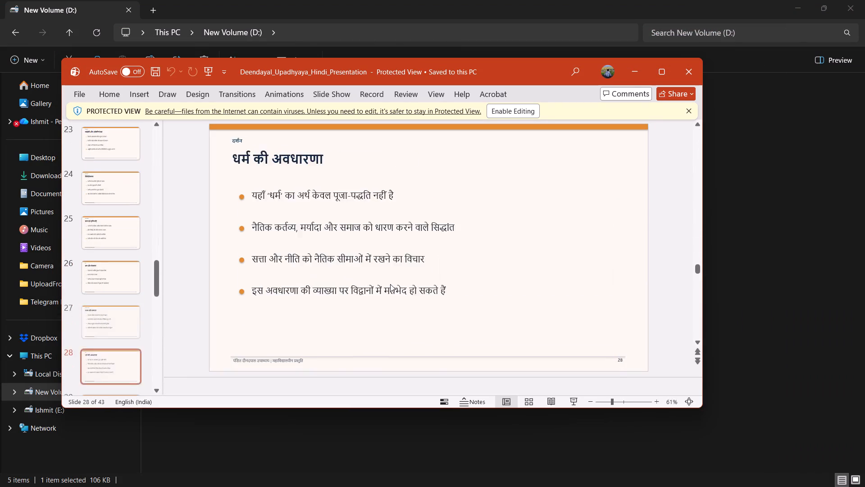
scroll(390, 284, "down", 20)
scroll(390, 284, "down", 20)
scroll(390, 284, "down", 3)
scroll(390, 284, "up", 20)
scroll(390, 284, "up", 6)
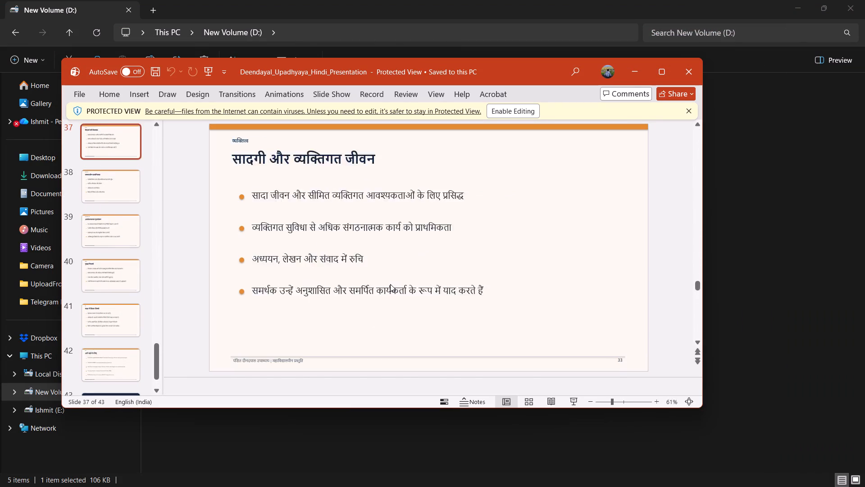
scroll(390, 284, "up", 20)
scroll(390, 284, "up", 20)
scroll(390, 284, "up", 19)
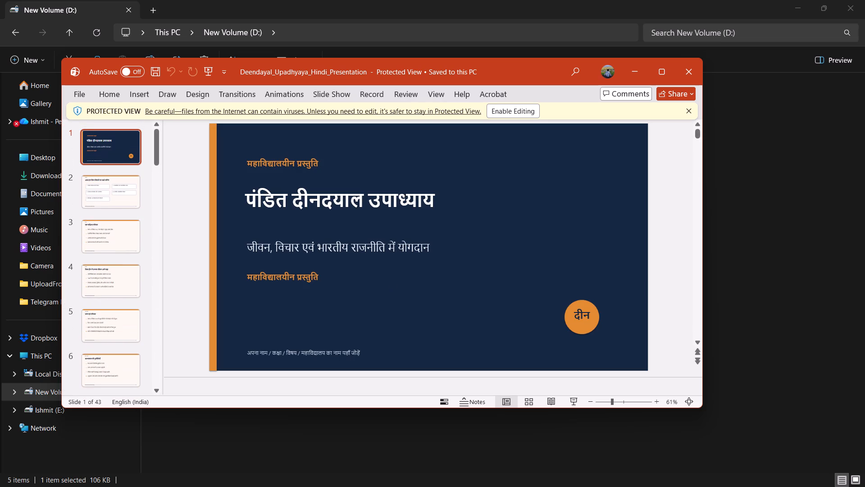
left_click(666, 74)
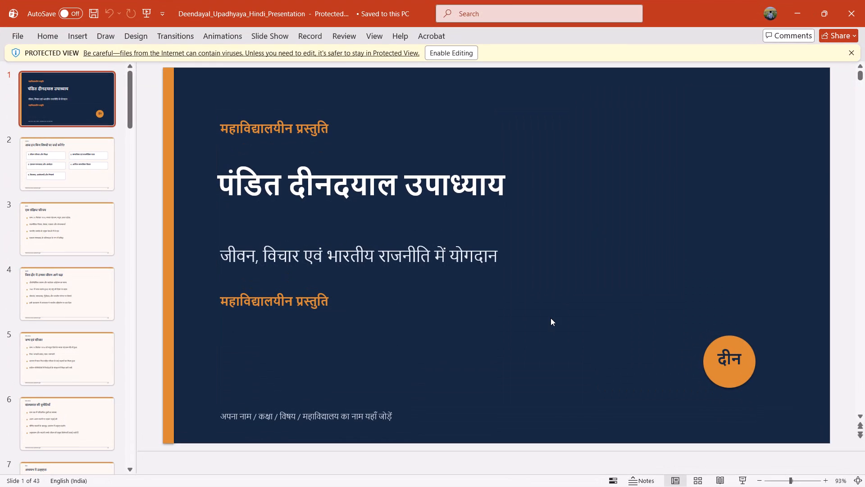
scroll(551, 318, "up", 2)
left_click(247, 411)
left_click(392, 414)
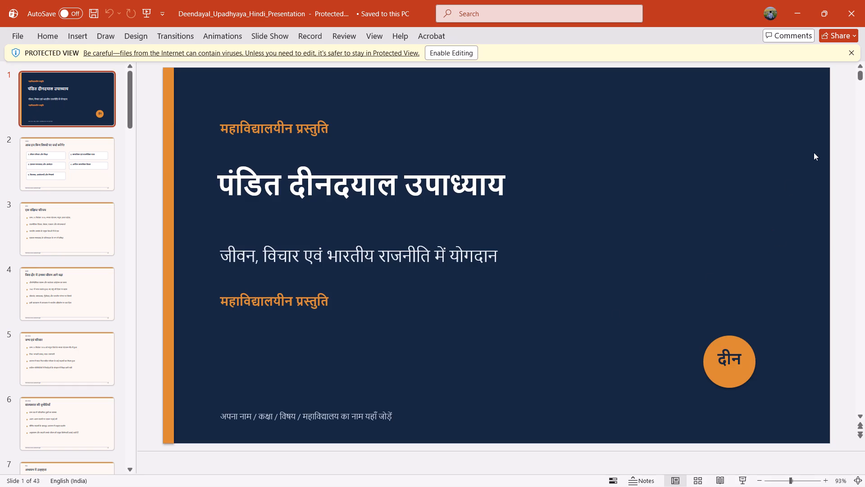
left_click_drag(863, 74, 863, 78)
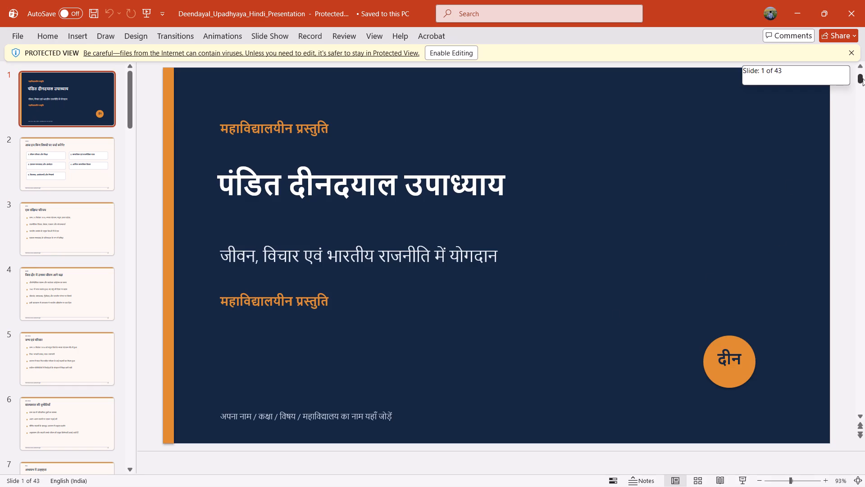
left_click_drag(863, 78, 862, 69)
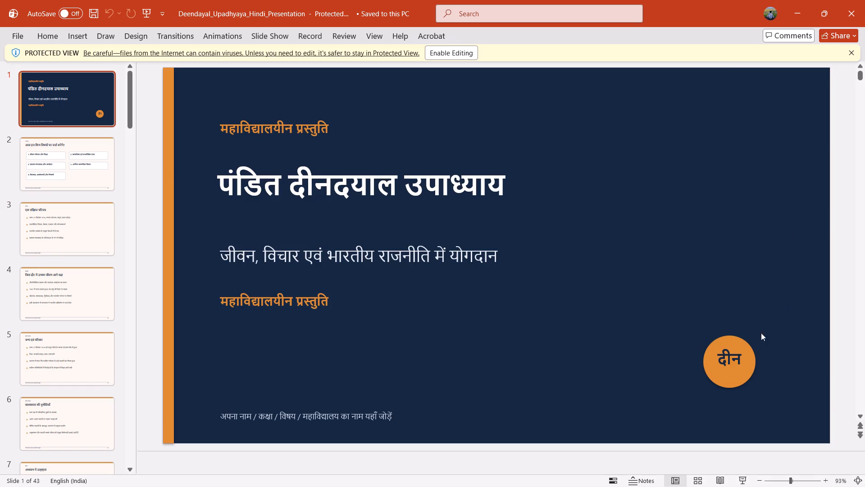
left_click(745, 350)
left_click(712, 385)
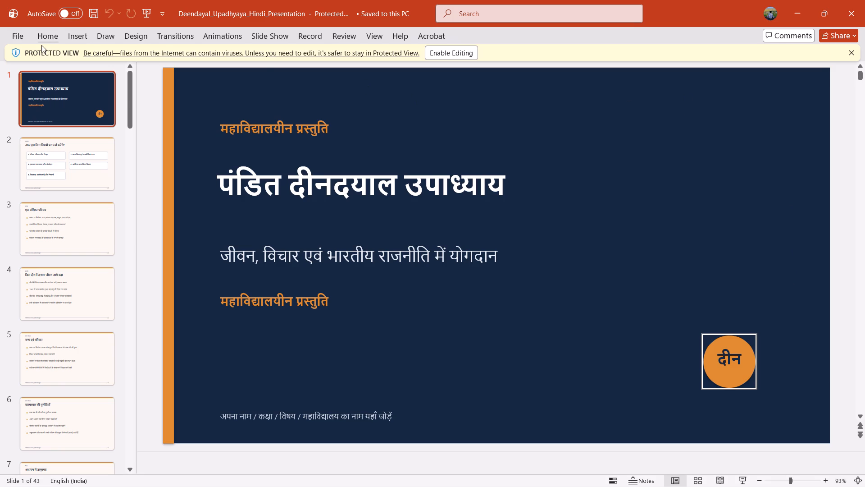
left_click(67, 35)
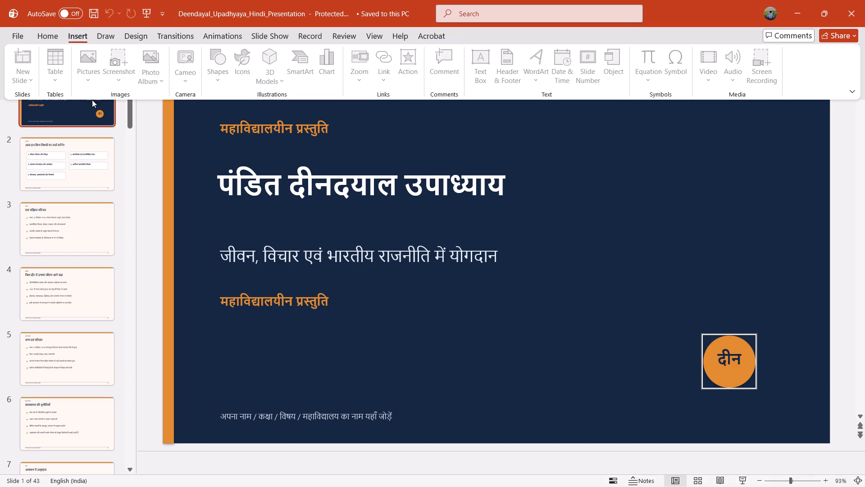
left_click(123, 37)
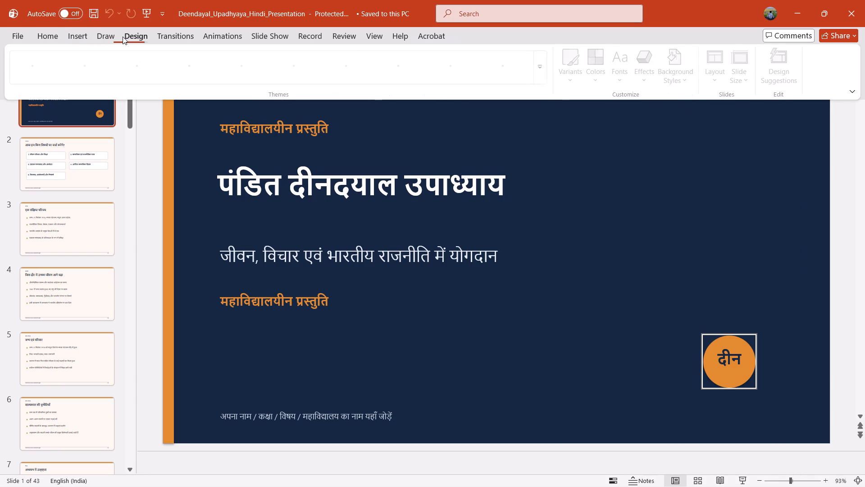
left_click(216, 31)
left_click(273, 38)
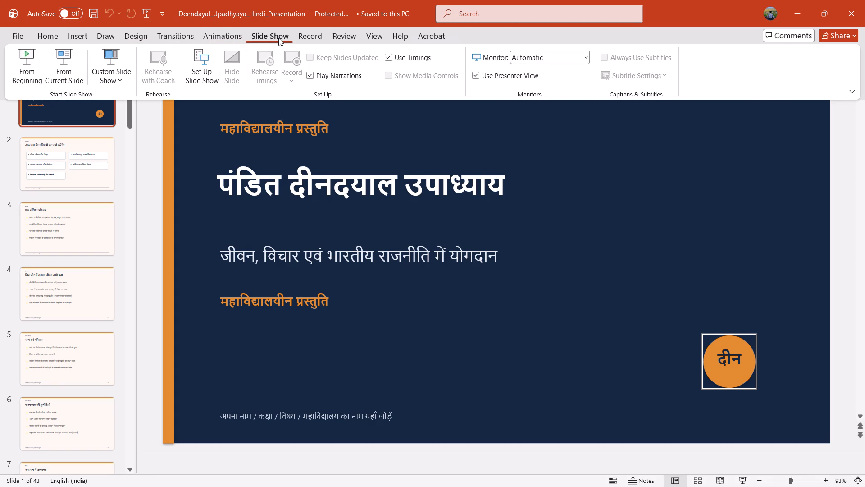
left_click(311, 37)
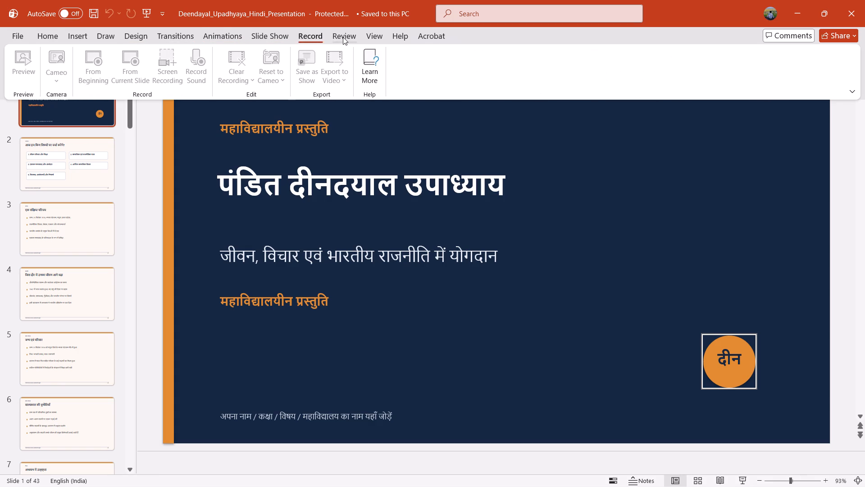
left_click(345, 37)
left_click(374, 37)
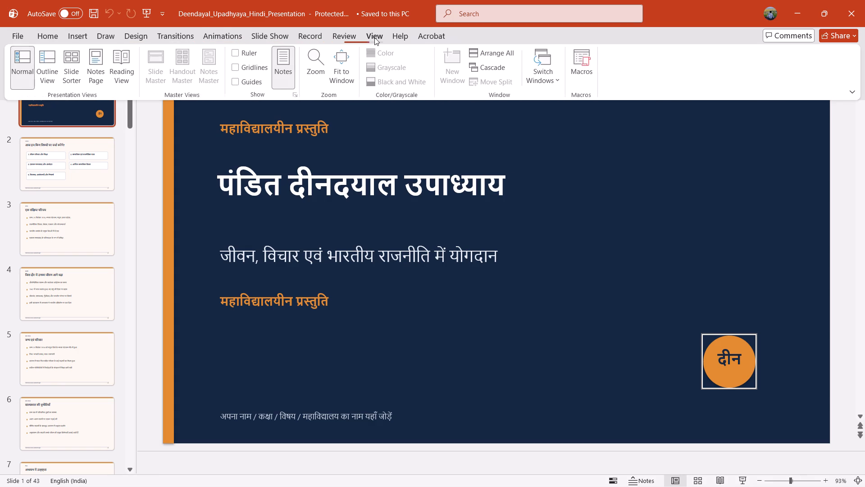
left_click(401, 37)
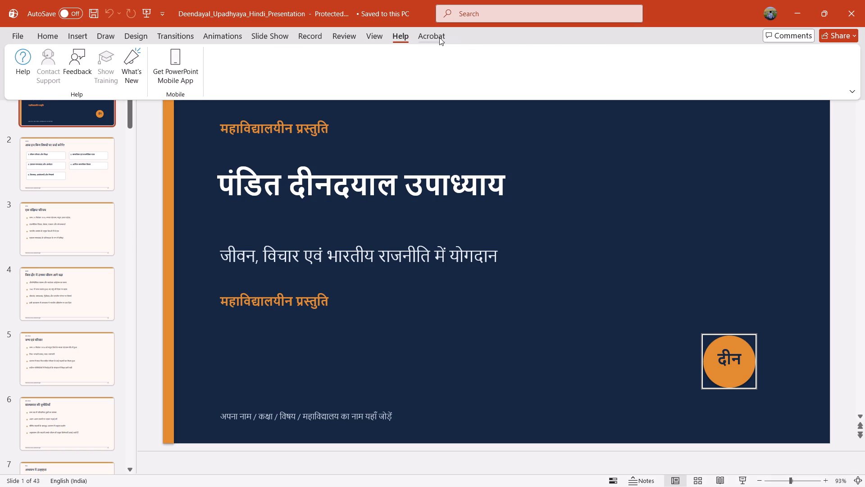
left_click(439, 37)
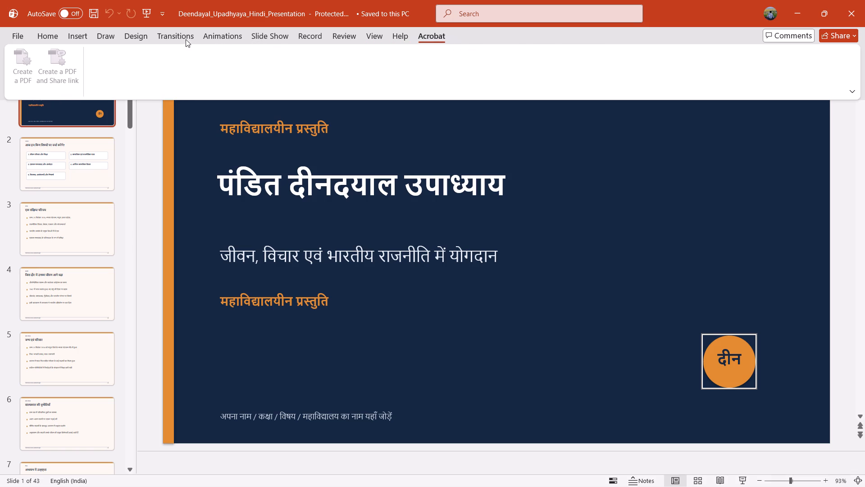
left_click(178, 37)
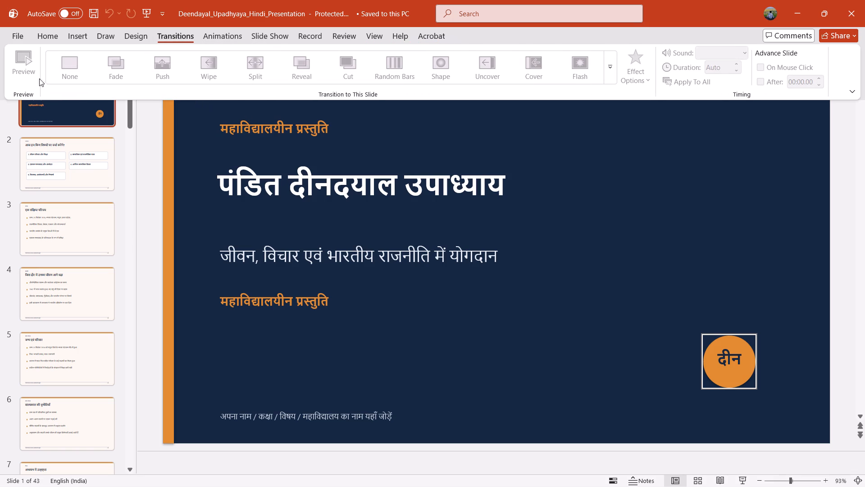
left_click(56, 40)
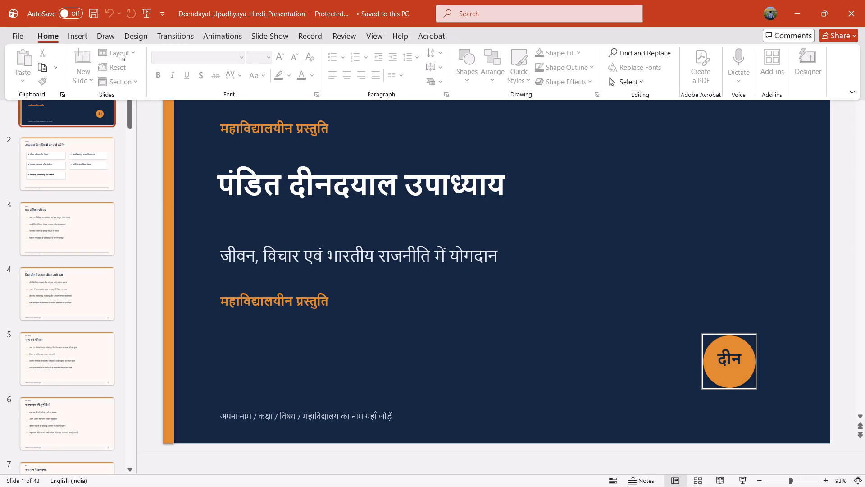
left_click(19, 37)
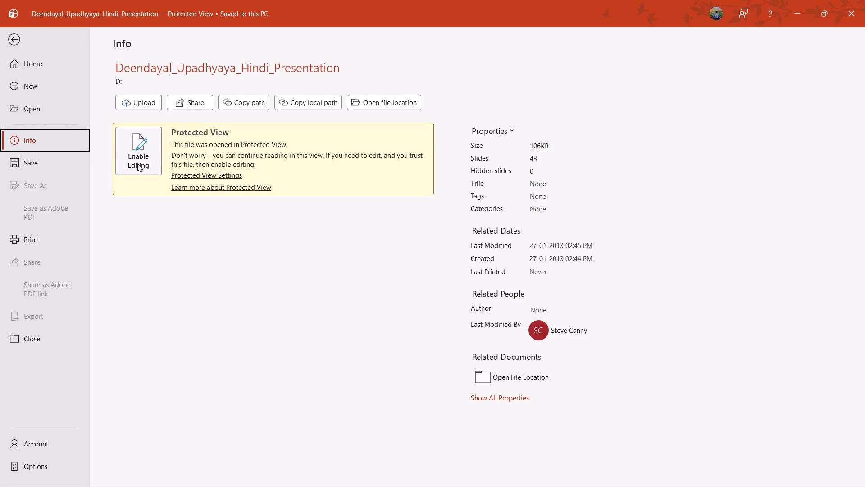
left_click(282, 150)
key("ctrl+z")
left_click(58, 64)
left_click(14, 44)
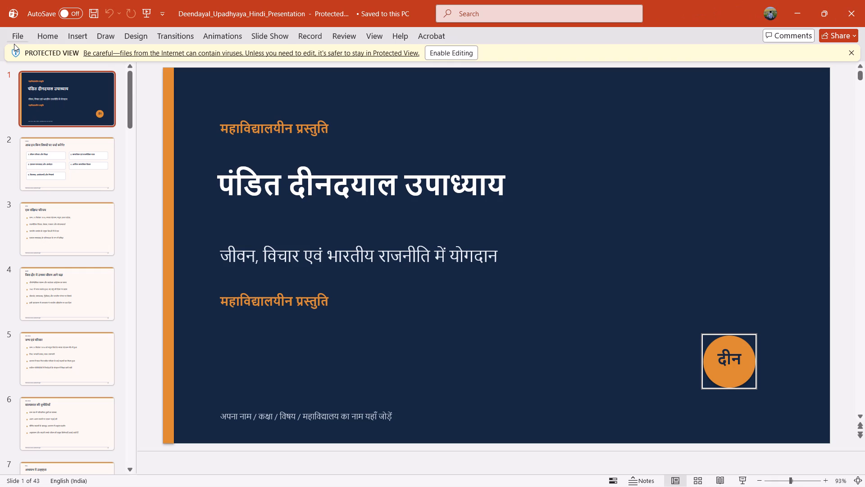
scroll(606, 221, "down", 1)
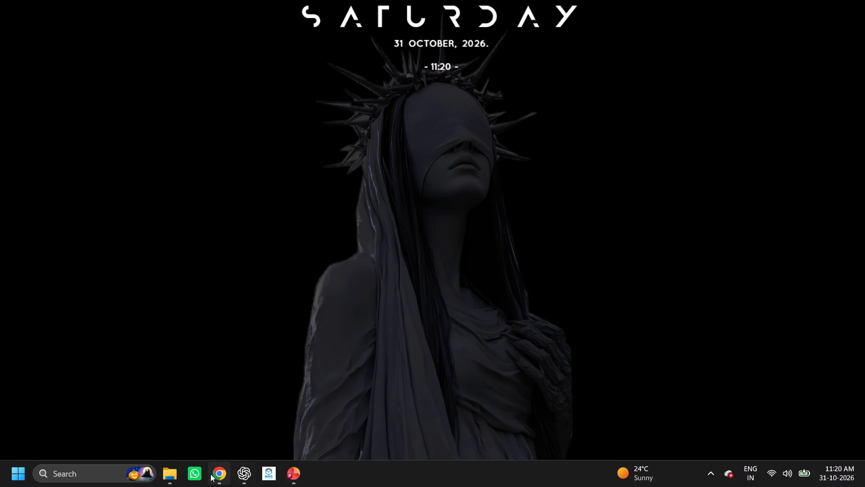
Switch to Chrome and search Google for "deen dayal upadhyaya" in the new tab.
left_click(213, 474)
left_click(437, 41)
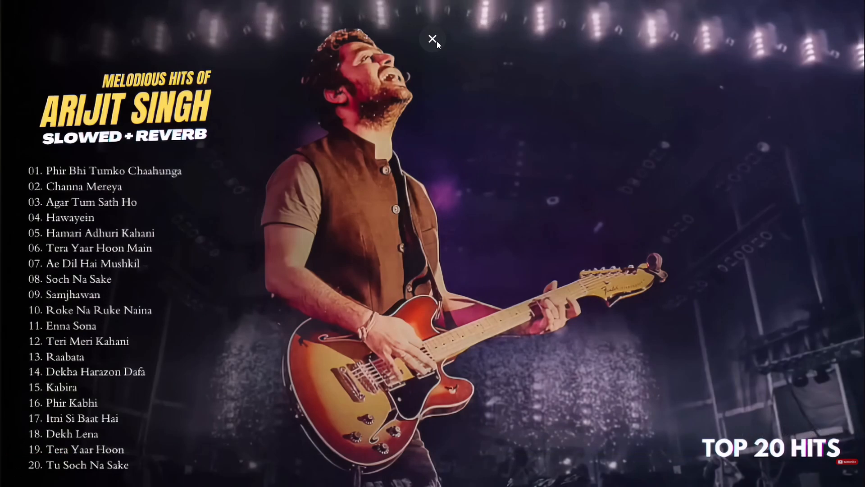
left_click(166, 12)
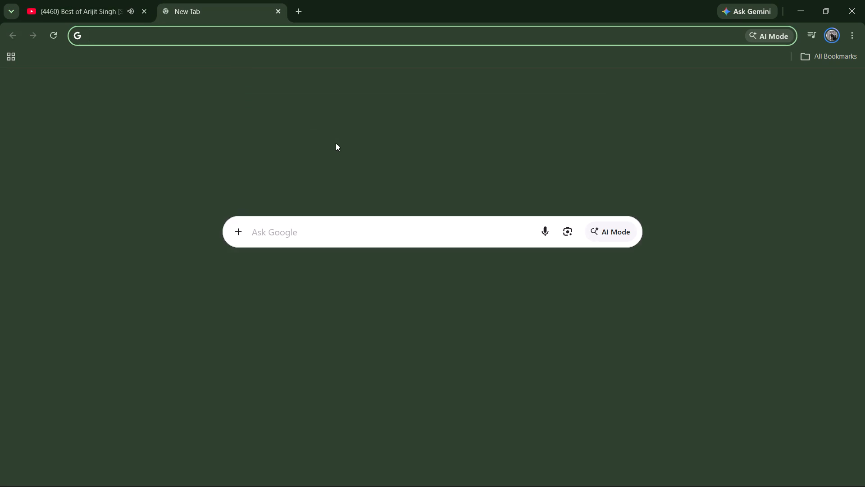
left_click(308, 217)
type("de")
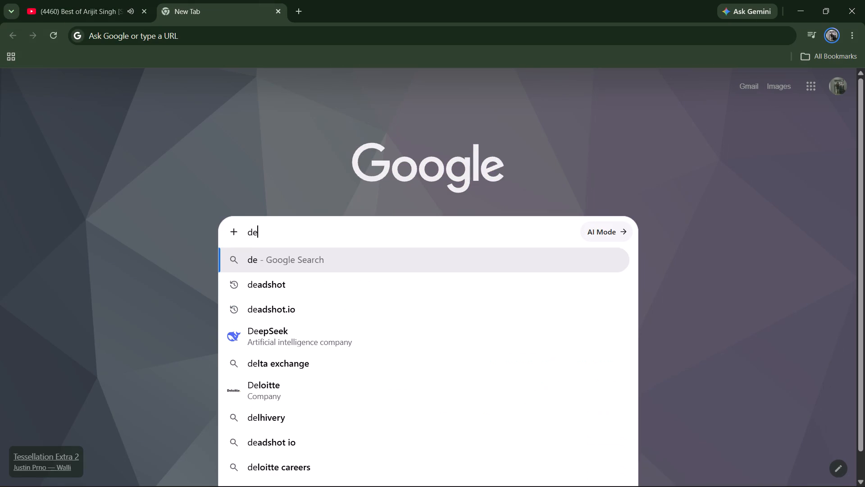
type("ndaya")
key("k")
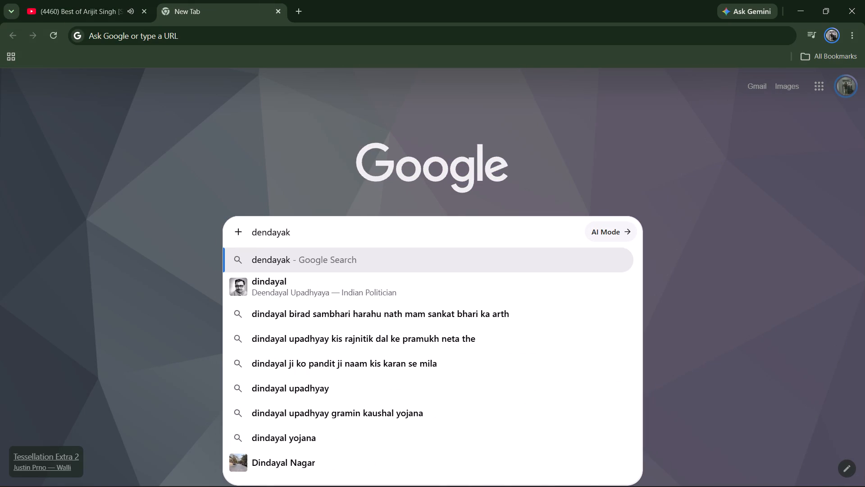
key("BackSpace")
type("l")
key("space")
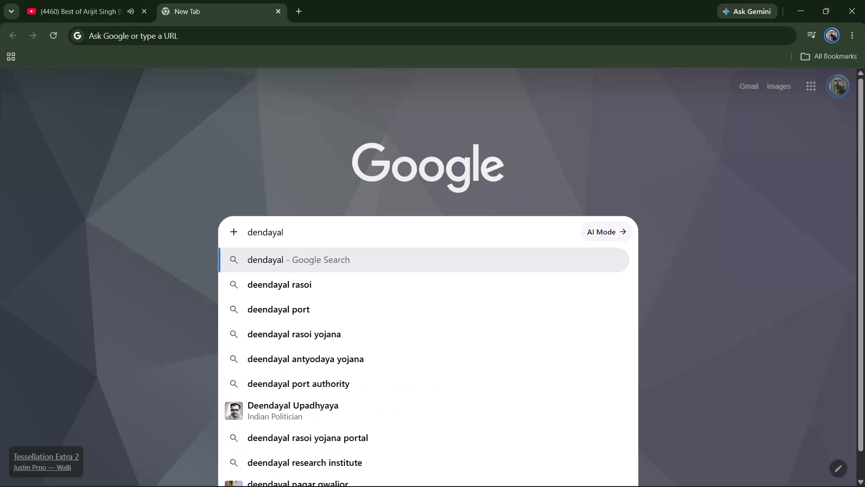
key("u")
left_click(305, 285)
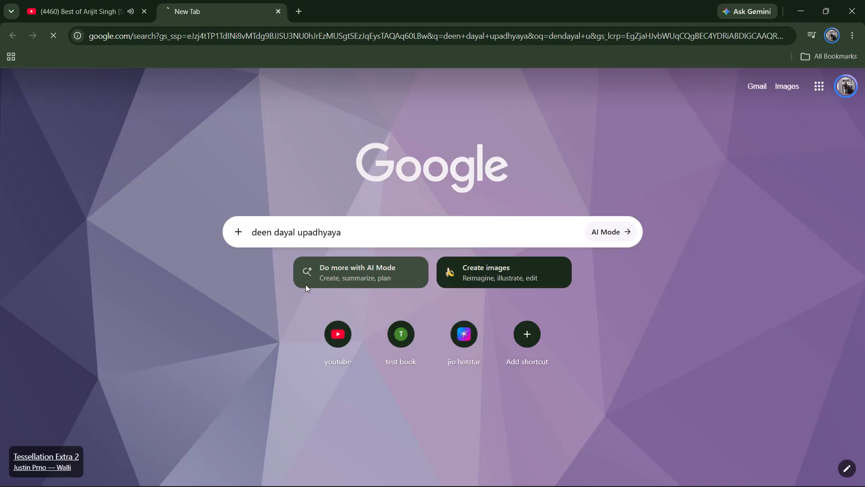
scroll(305, 285, "down", 1)
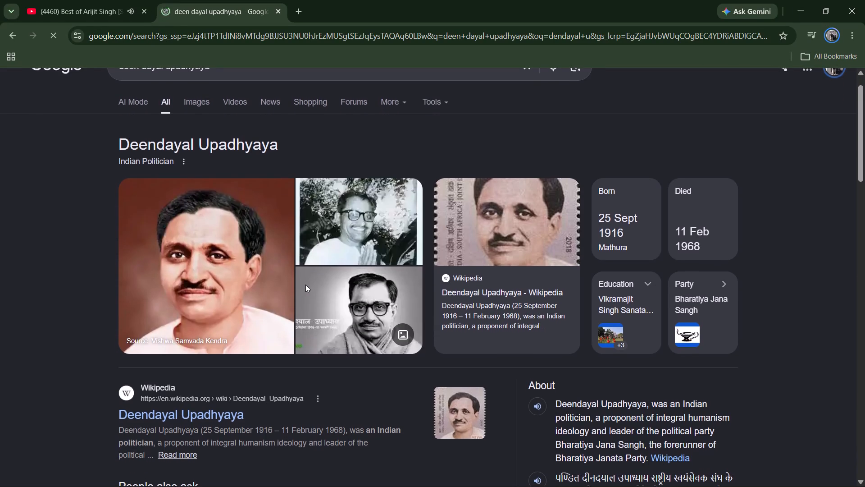
scroll(305, 285, "down", 1)
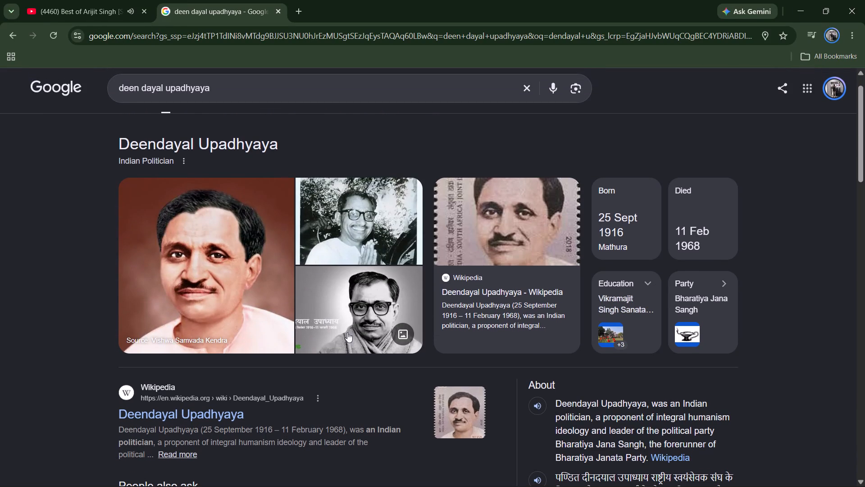
Open the black-and-white portrait from the YouTube result and save it to New Volume (D:) as images in WEBP format.
left_click(355, 317)
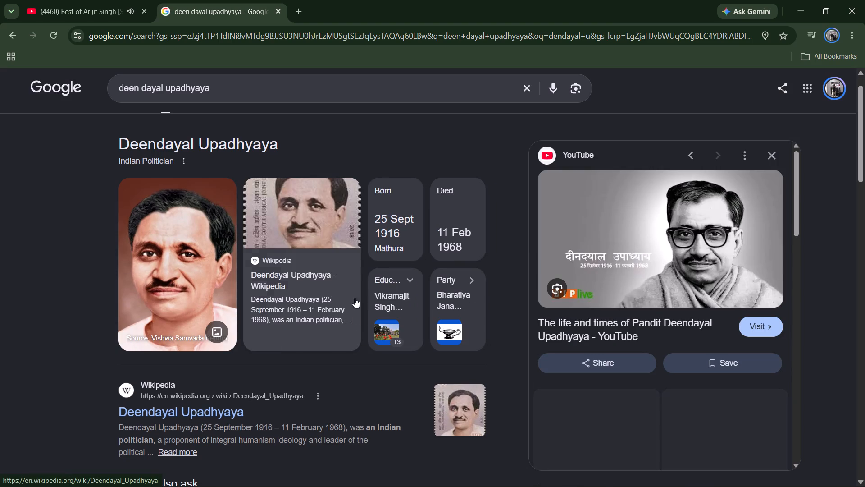
right_click(677, 216)
left_click(738, 374)
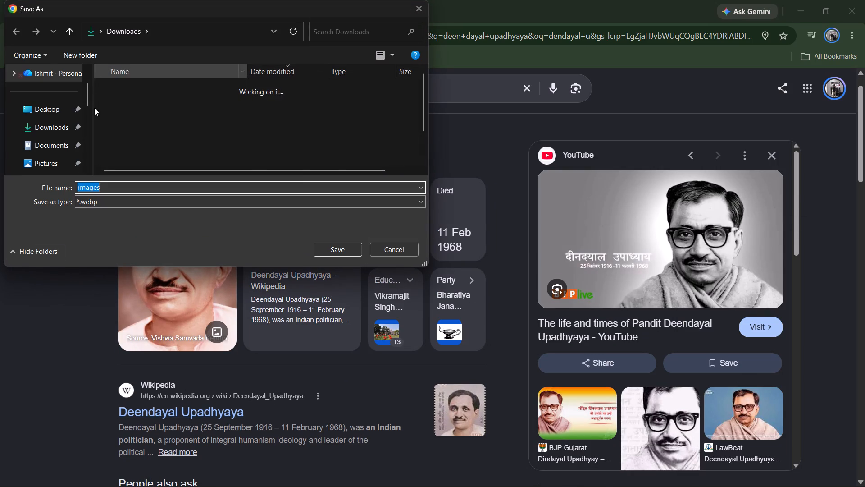
scroll(54, 133, "down", 1)
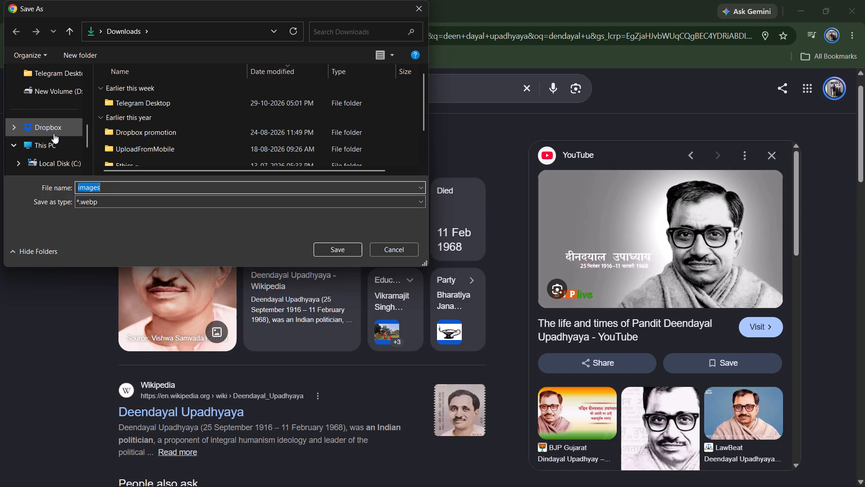
left_click(51, 147)
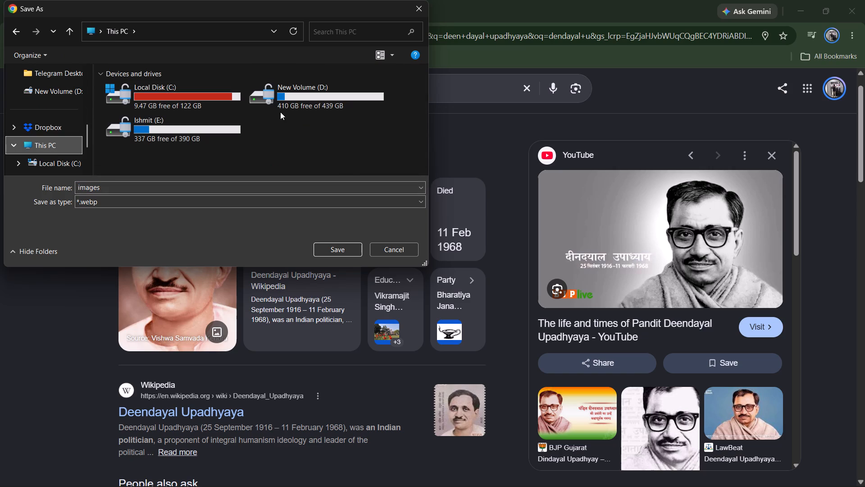
double_click(309, 90)
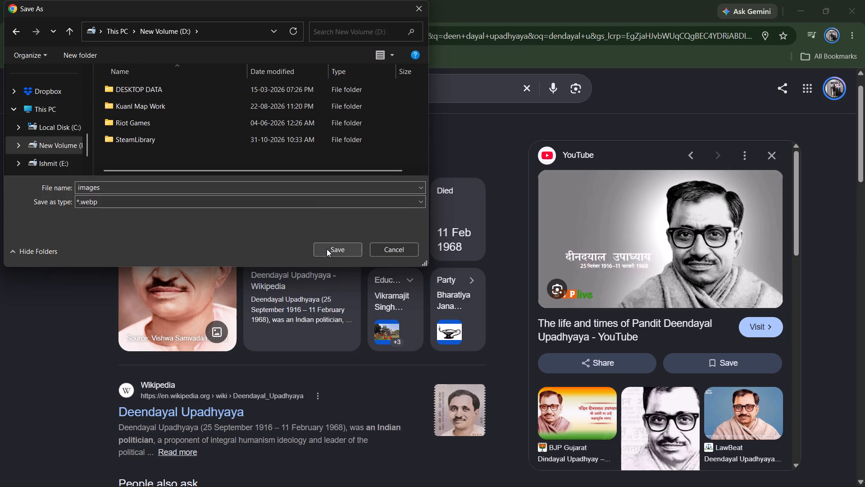
left_click(327, 249)
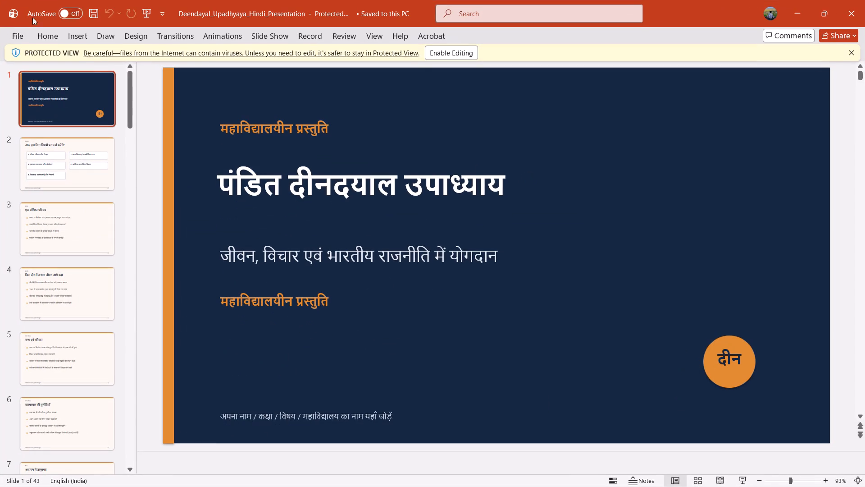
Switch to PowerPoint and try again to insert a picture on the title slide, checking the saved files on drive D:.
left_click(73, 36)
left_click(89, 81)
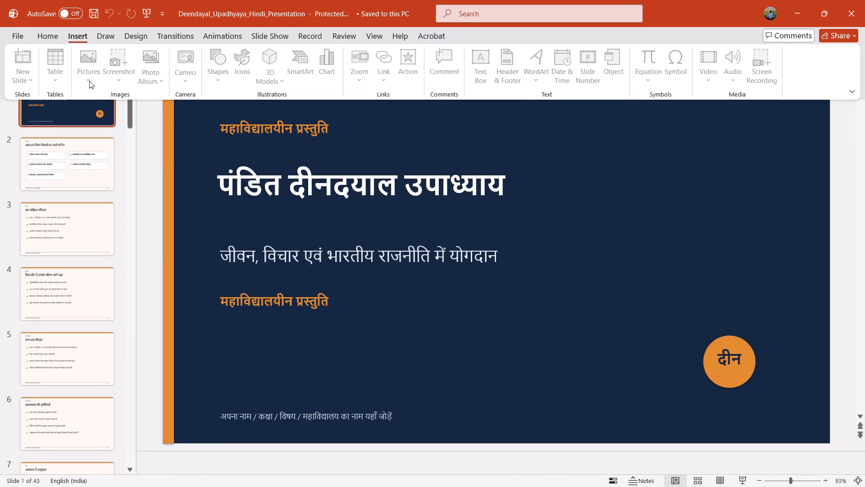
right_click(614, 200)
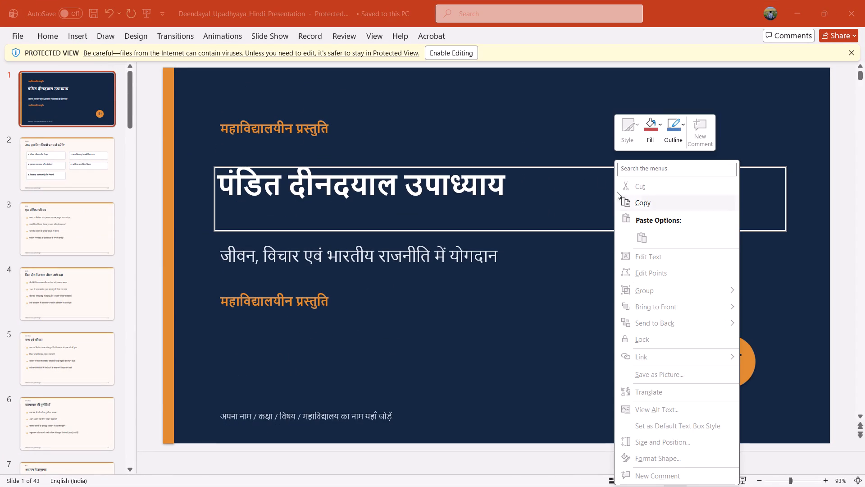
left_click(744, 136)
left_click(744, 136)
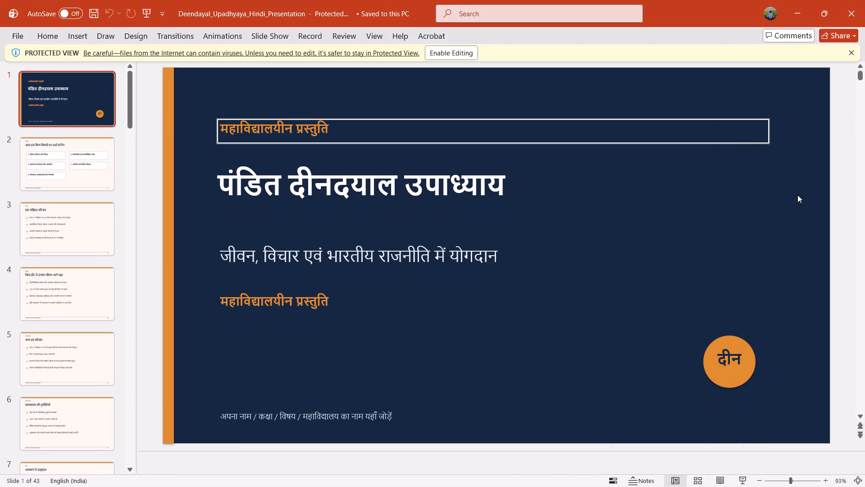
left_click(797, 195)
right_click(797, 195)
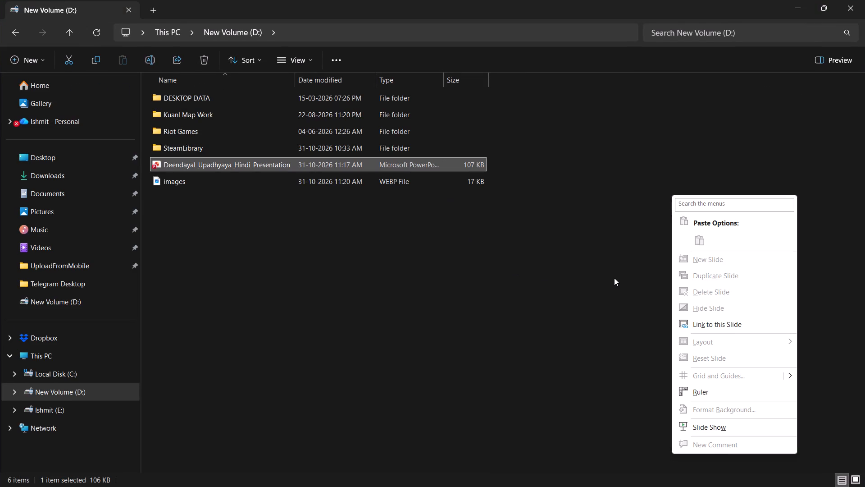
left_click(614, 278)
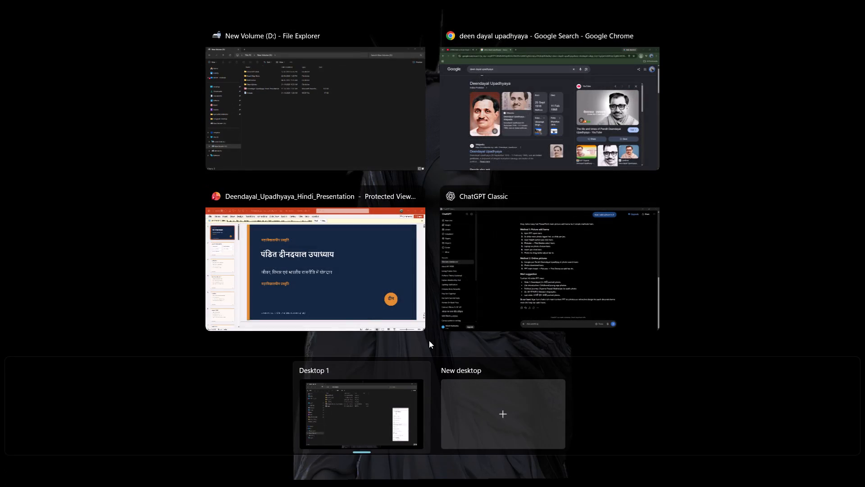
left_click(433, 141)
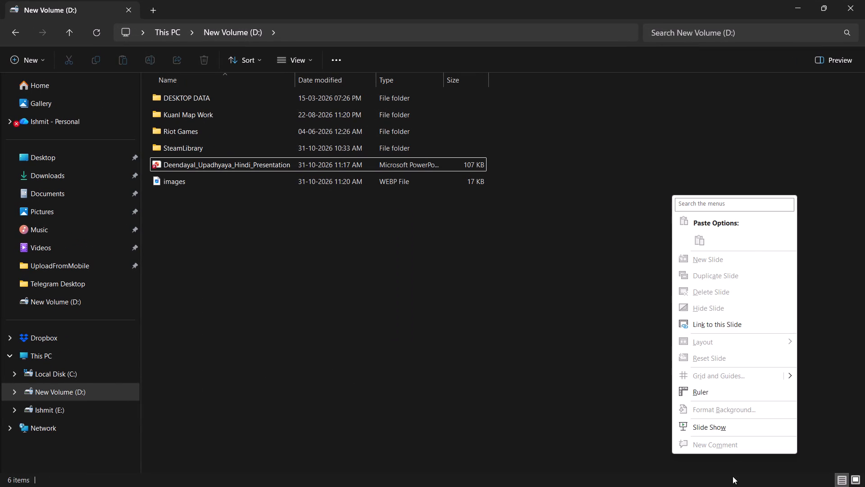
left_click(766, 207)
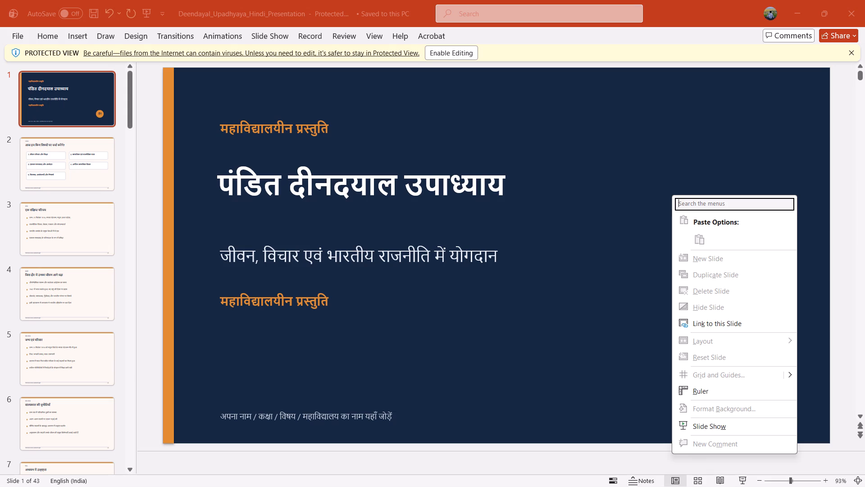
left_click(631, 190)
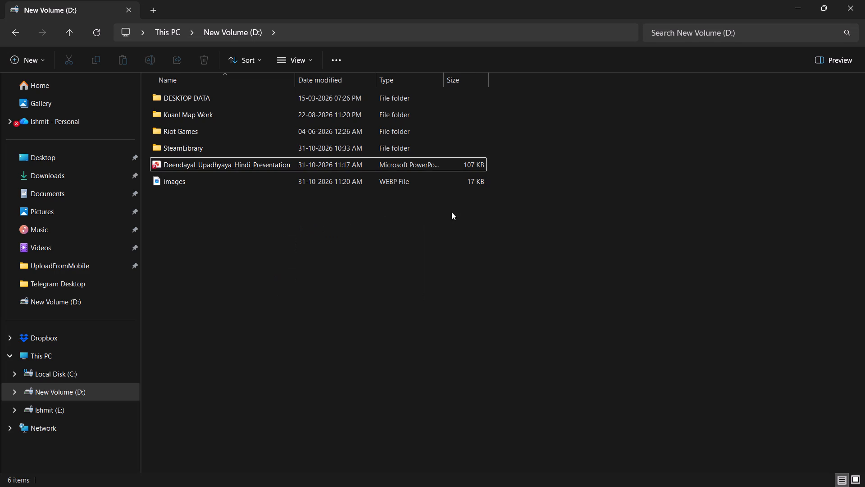
Open the saved images file from drive D: in Photos and erase the "BJP live" logo from the portrait.
double_click(340, 185)
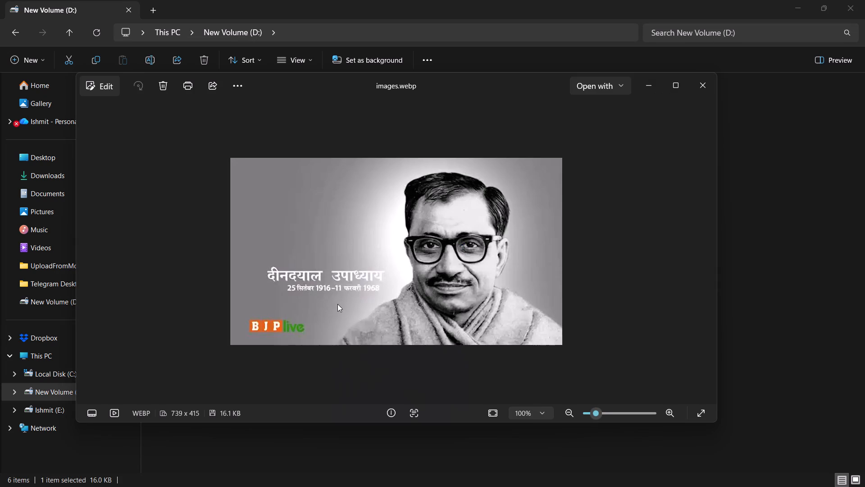
scroll(337, 304, "up", 7, "ctrl")
scroll(337, 304, "right", 3)
scroll(337, 304, "left", 2)
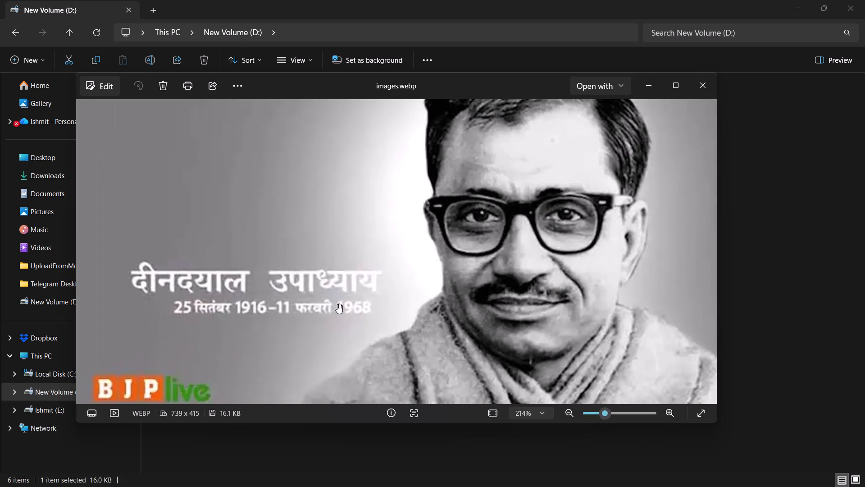
left_click_drag(246, 222, 406, 88)
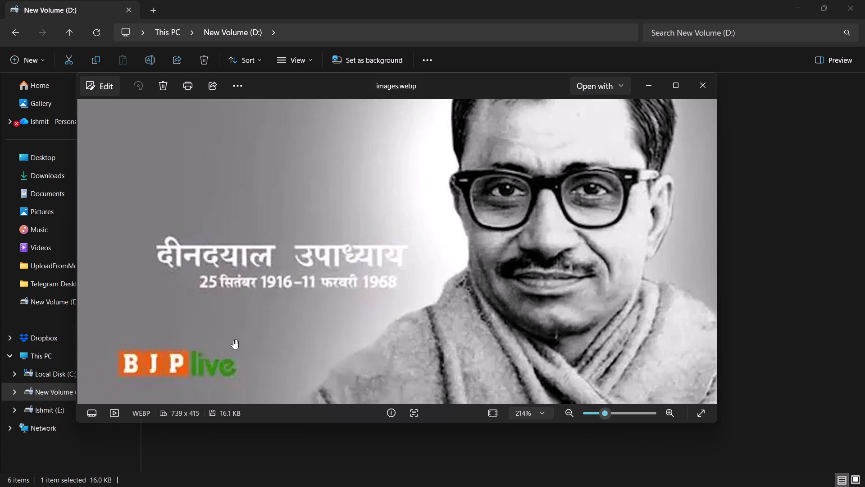
left_click_drag(136, 362, 252, 361)
scroll(190, 359, "down", 2, "ctrl")
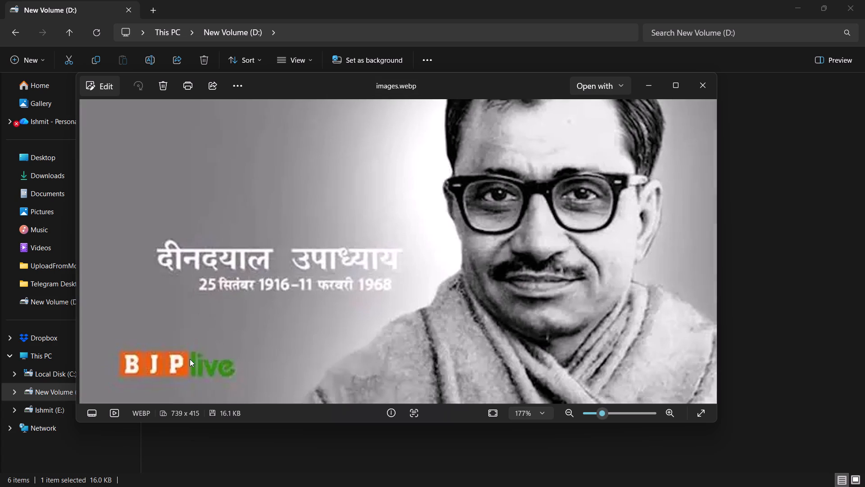
scroll(190, 359, "down", 1, "ctrl")
left_click(100, 91)
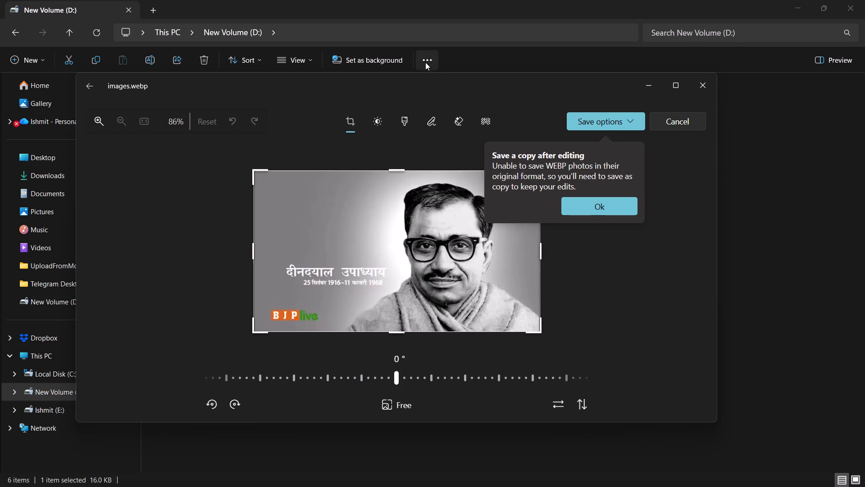
left_click(460, 120)
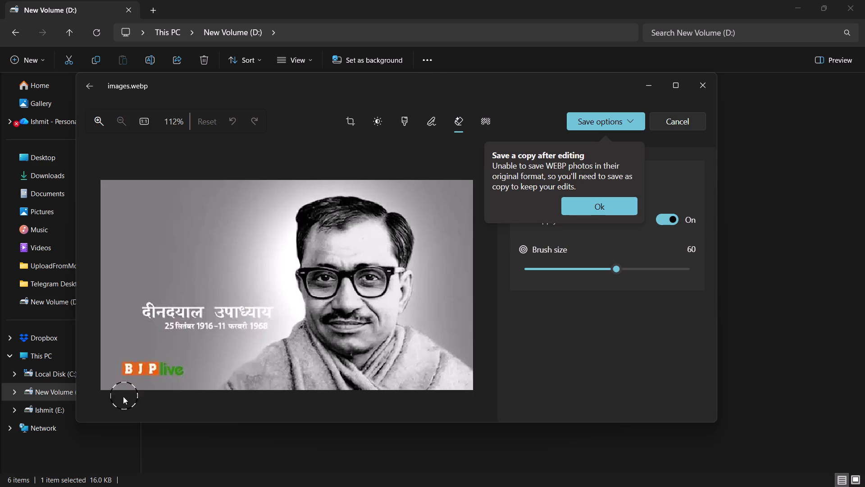
left_click_drag(126, 371, 171, 369)
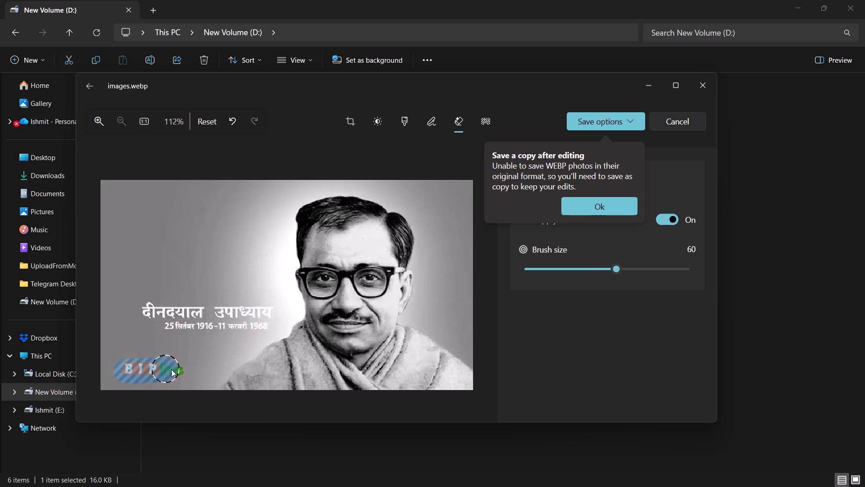
left_click_drag(171, 369, 177, 369)
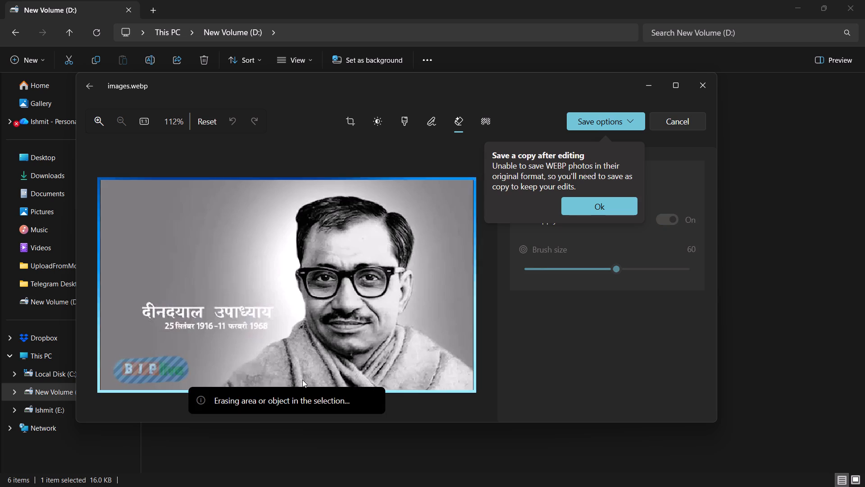
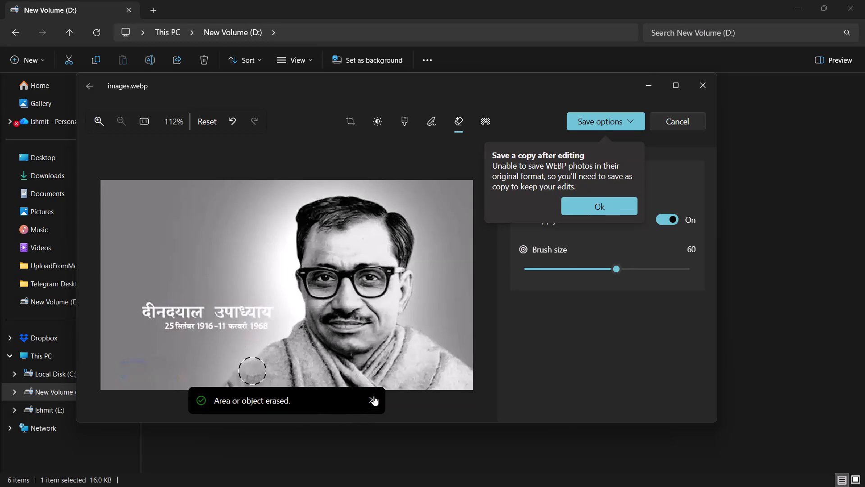
Erase the remaining logo traces from the portrait's lower-left corner with Generative Erase.
left_click(372, 401)
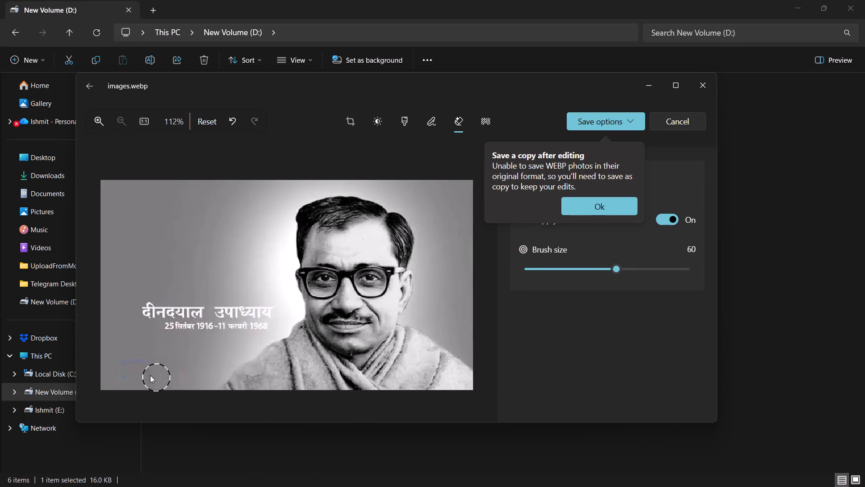
left_click_drag(129, 363, 123, 375)
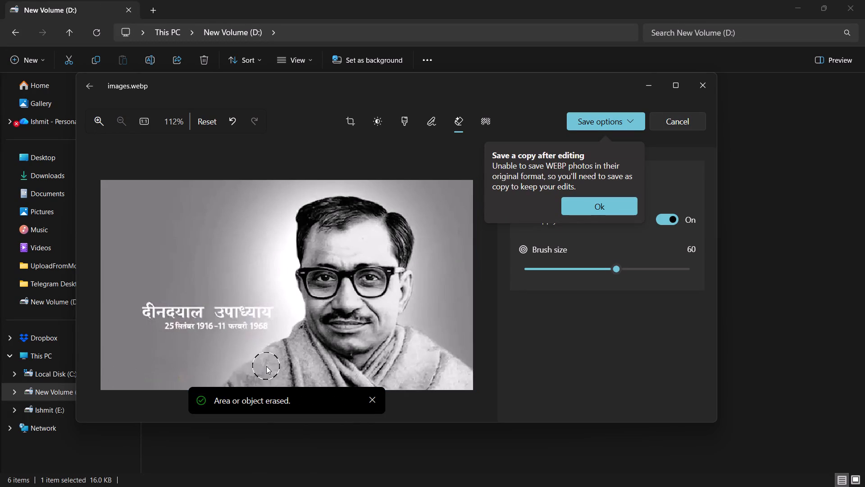
Save the edited portrait as a JPEG copy named images on New Volume (D:) and close Photos.
left_click(612, 206)
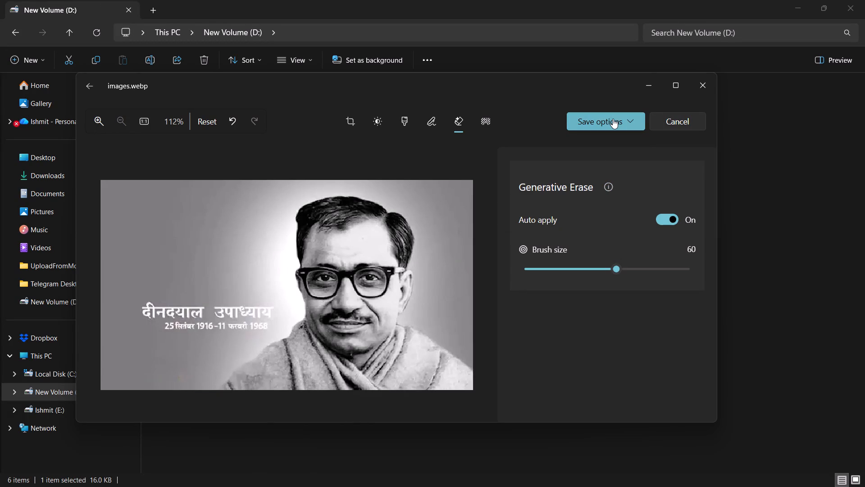
left_click(613, 119)
left_click(607, 144)
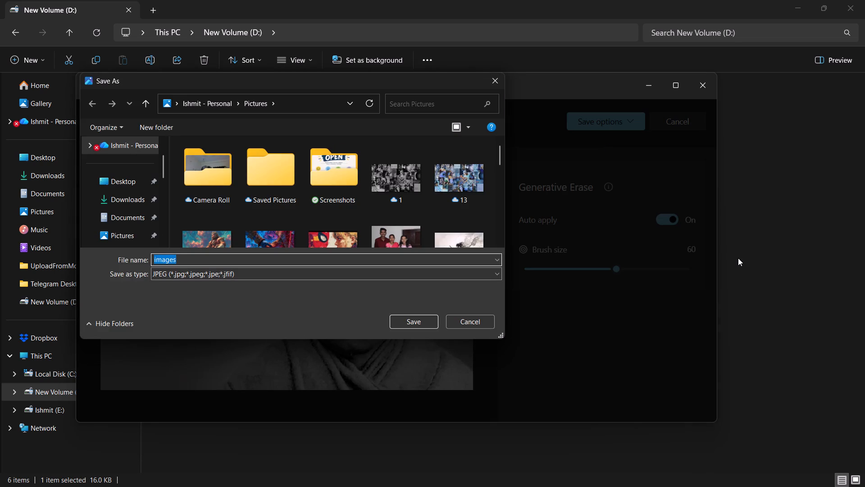
scroll(117, 191, "down", 3)
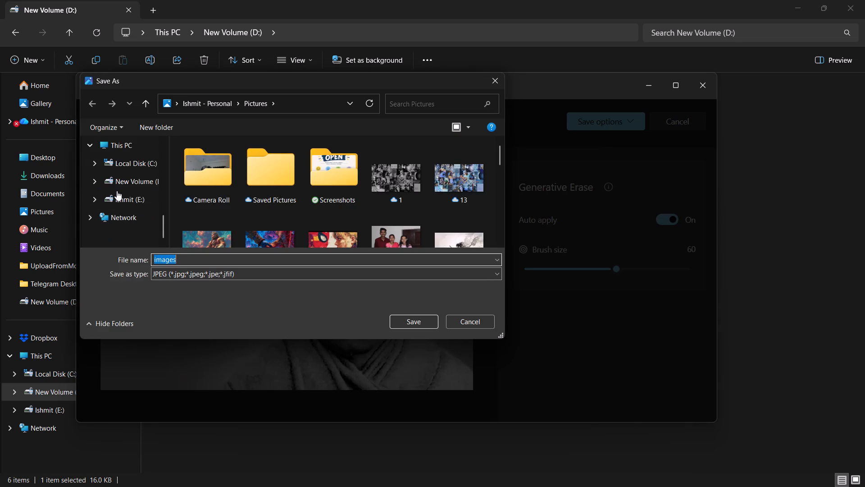
left_click(137, 149)
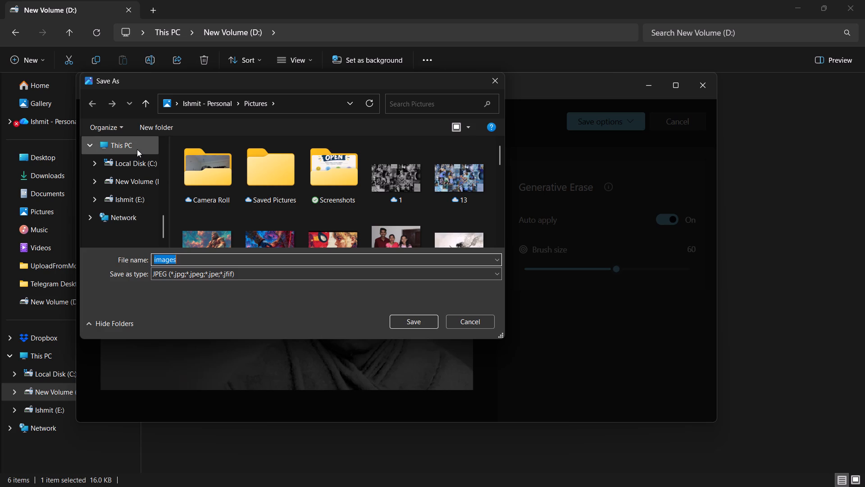
double_click(368, 173)
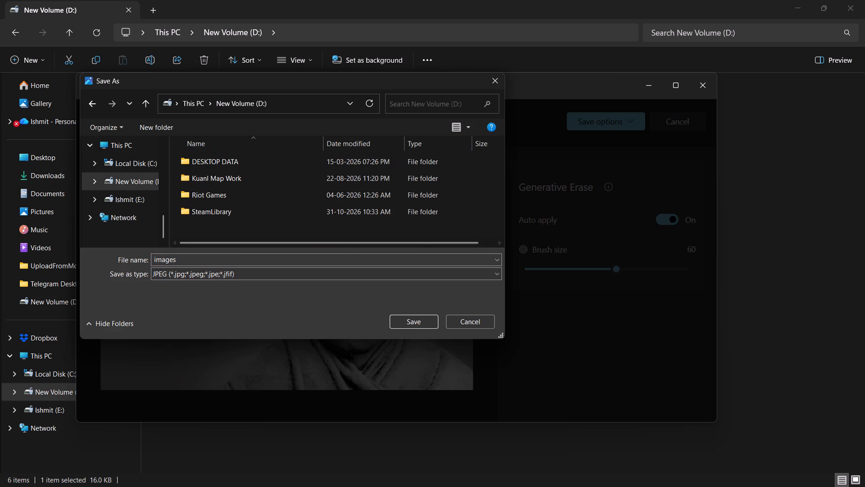
left_click(418, 322)
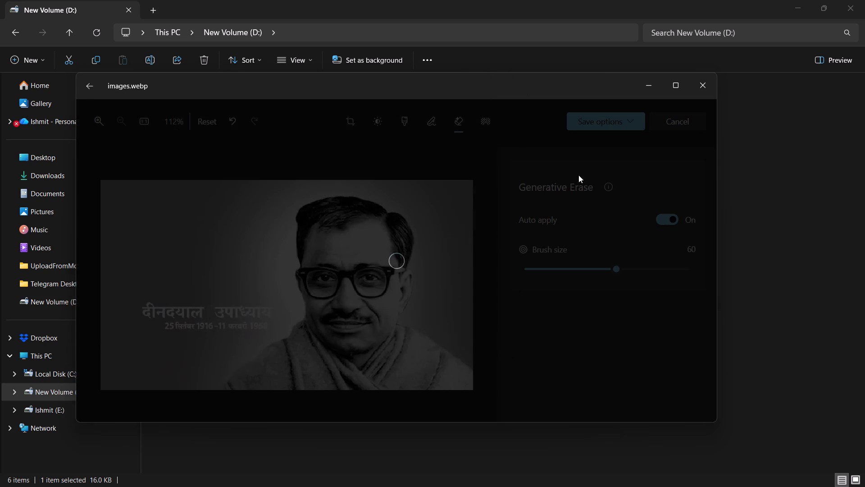
left_click(704, 83)
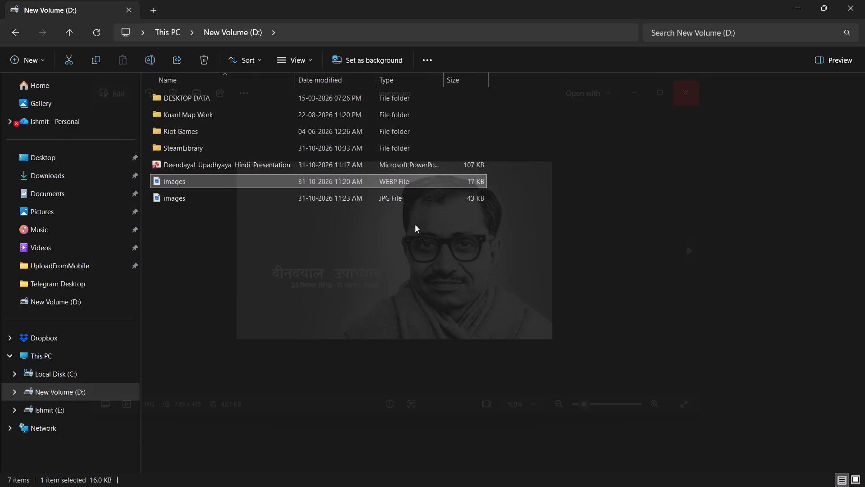
Open the original images WEBP file from drive D: and delete it.
double_click(315, 179)
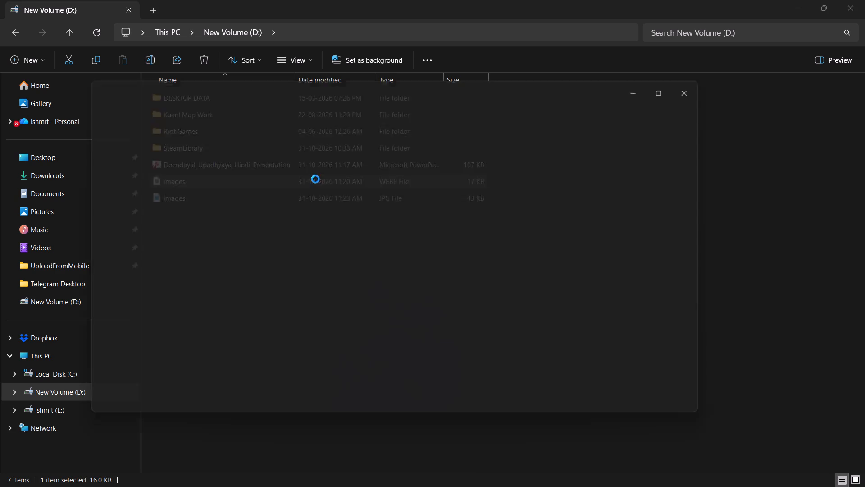
key("Delete")
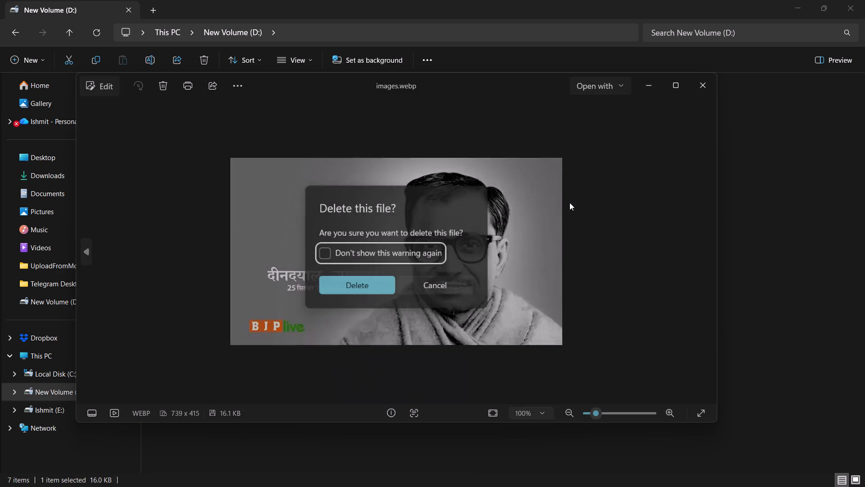
left_click(357, 285)
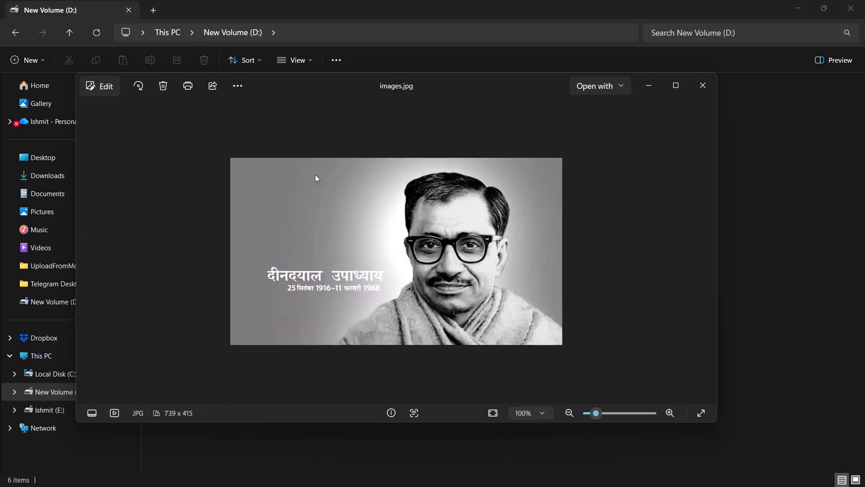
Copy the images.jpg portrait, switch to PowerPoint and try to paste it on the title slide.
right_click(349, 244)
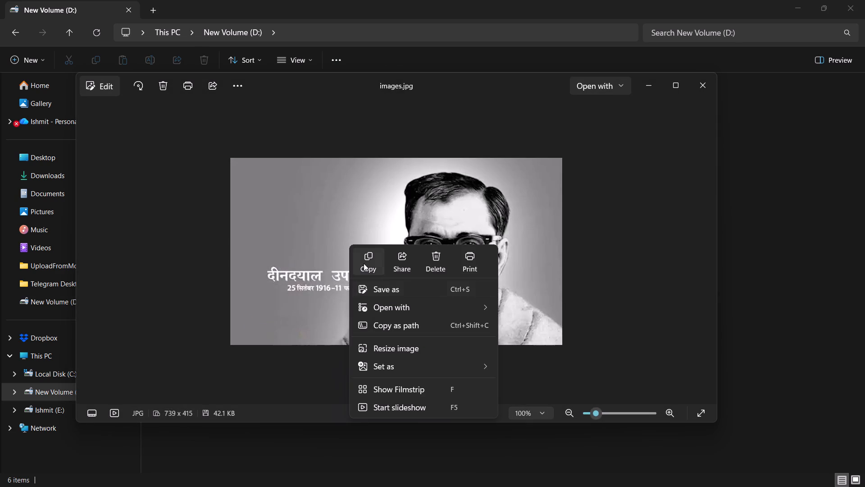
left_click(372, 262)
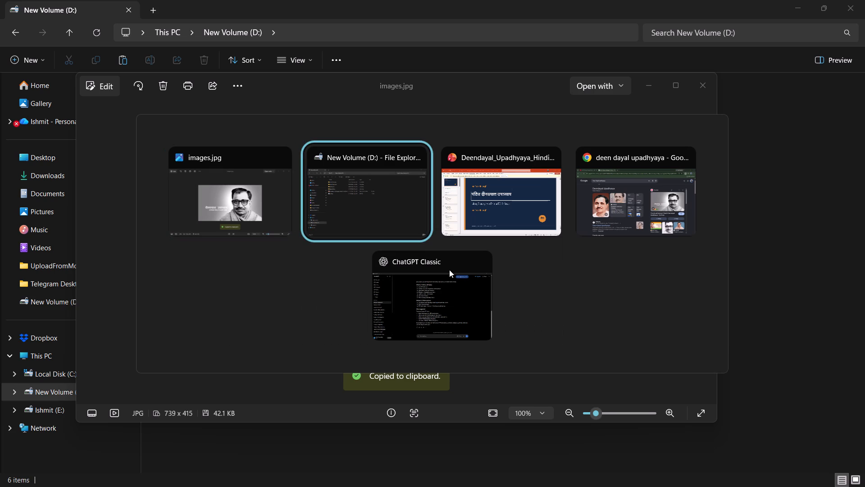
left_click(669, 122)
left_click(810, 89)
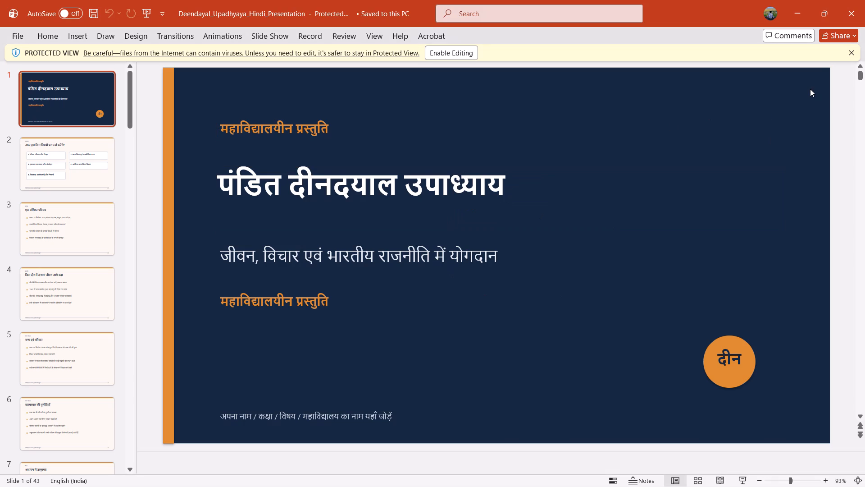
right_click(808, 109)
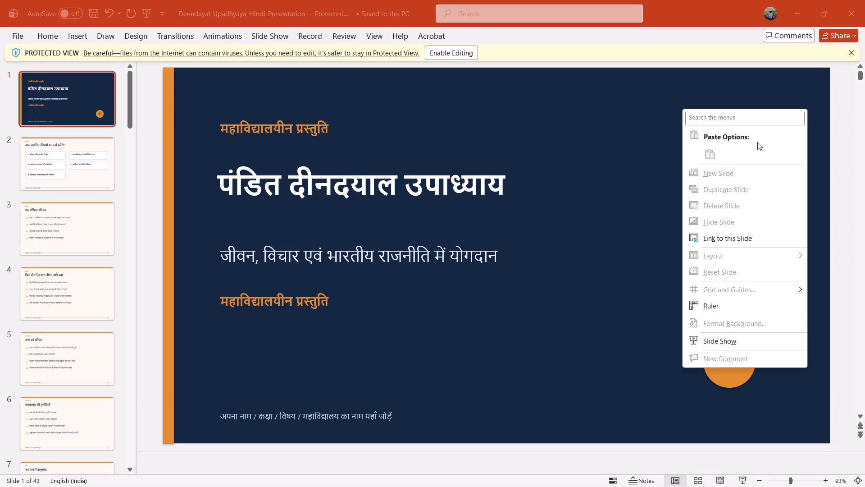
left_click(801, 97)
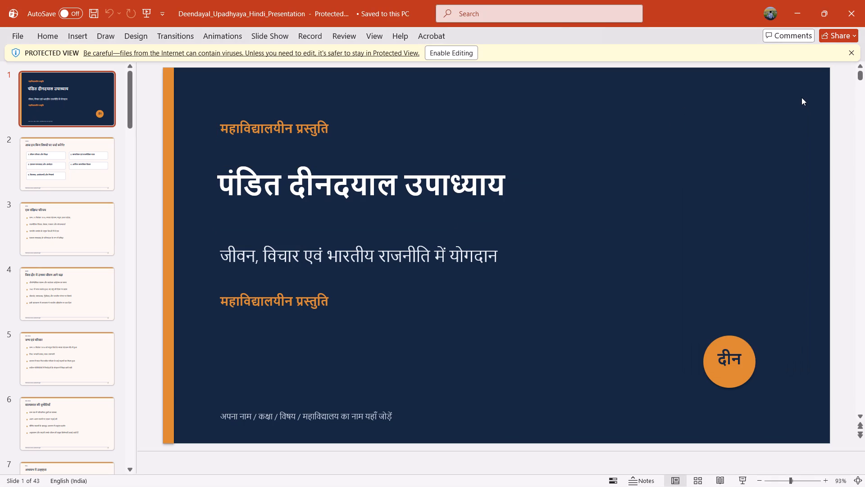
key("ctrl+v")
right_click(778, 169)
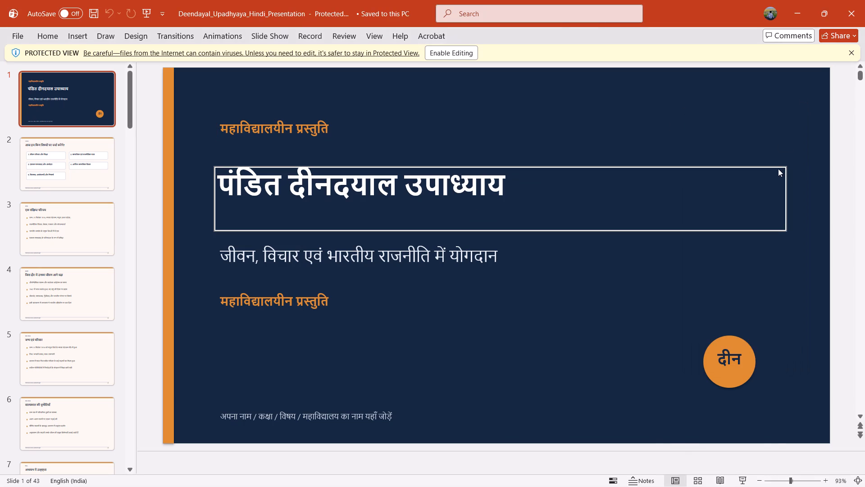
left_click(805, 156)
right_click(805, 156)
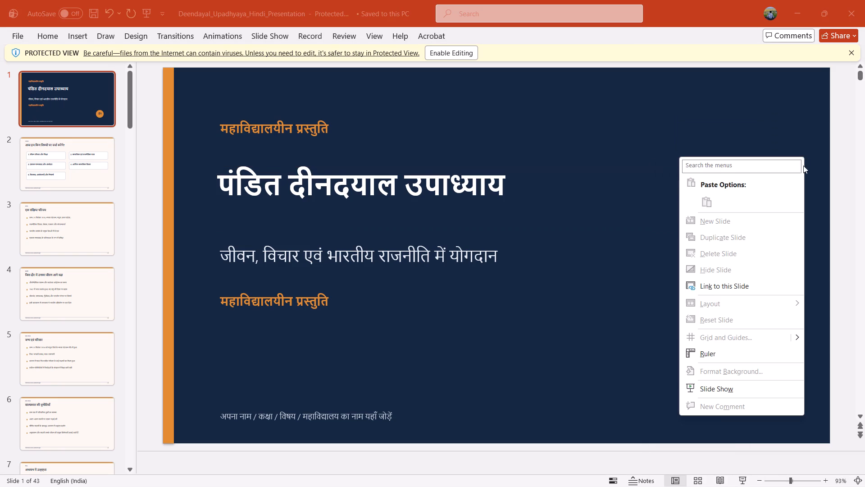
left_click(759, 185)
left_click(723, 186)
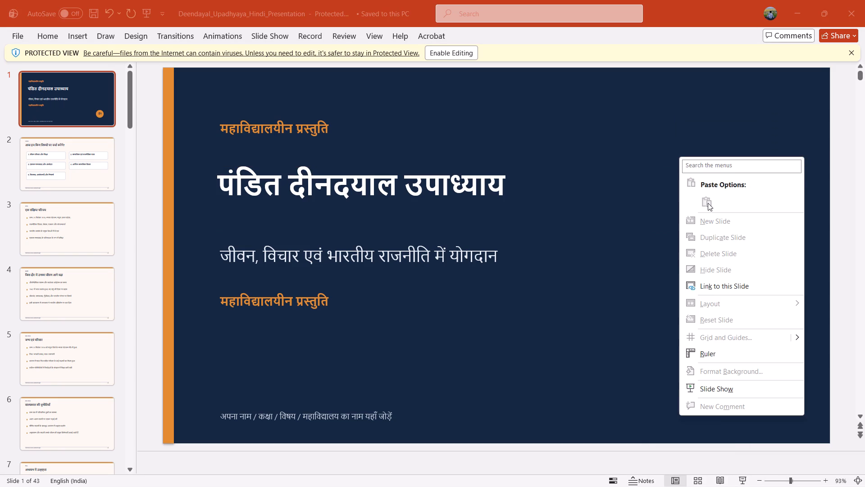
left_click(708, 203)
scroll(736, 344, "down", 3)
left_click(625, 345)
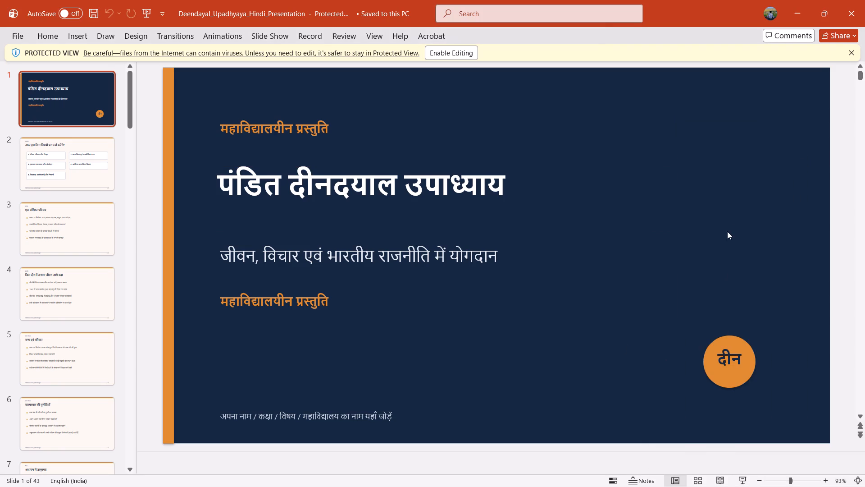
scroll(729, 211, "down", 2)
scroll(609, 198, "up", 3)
Enable editing of the protected Hindi presentation.
left_click(449, 55)
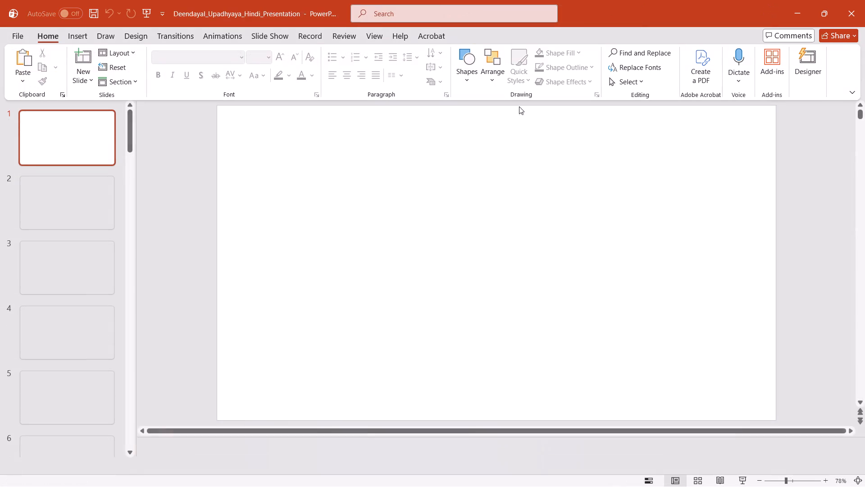
scroll(539, 167, "up", 1)
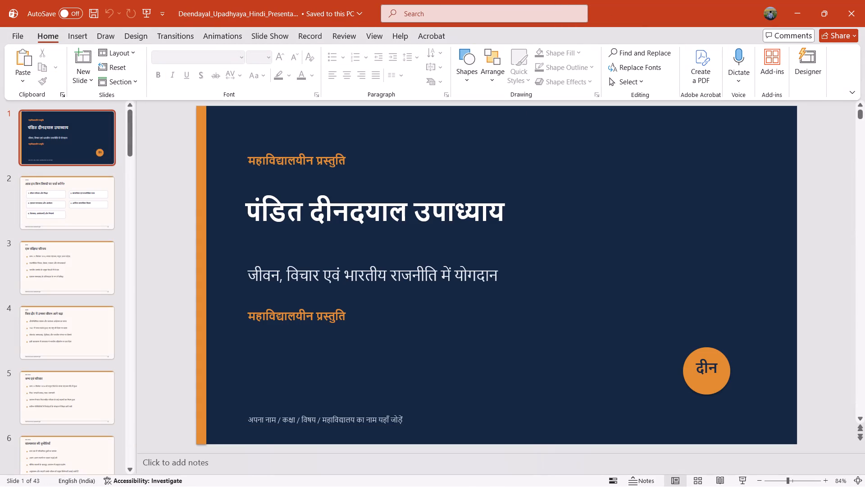
Insert the images JPG picture from New Volume (D:) on the title slide.
left_click(73, 34)
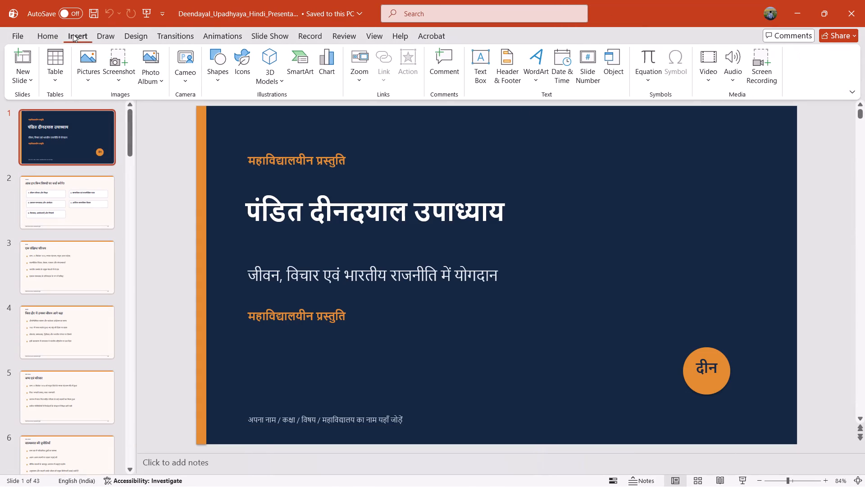
left_click(91, 80)
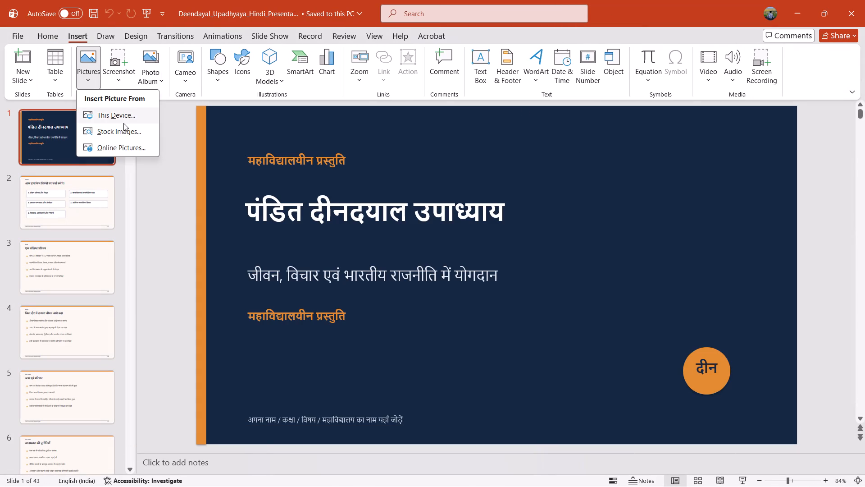
left_click(123, 123)
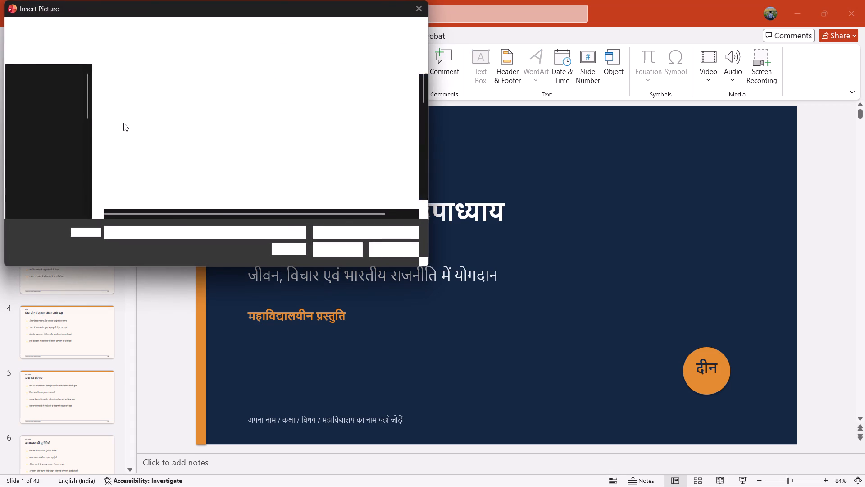
left_click(51, 169)
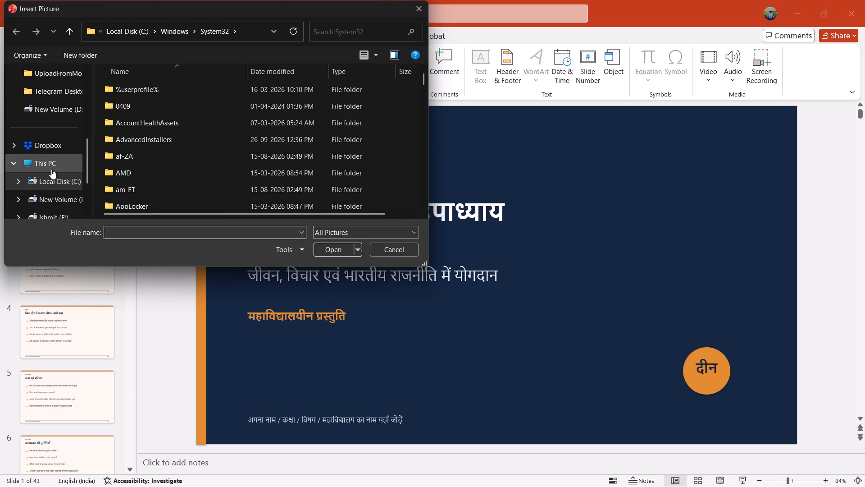
double_click(296, 95)
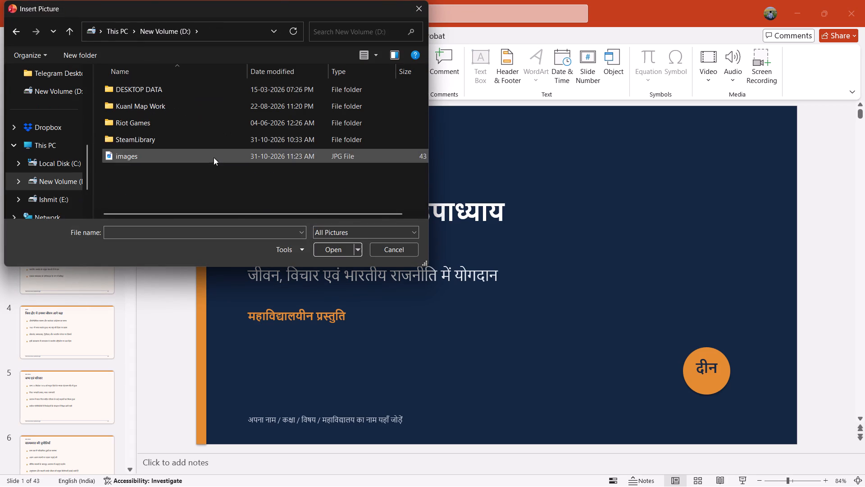
double_click(219, 162)
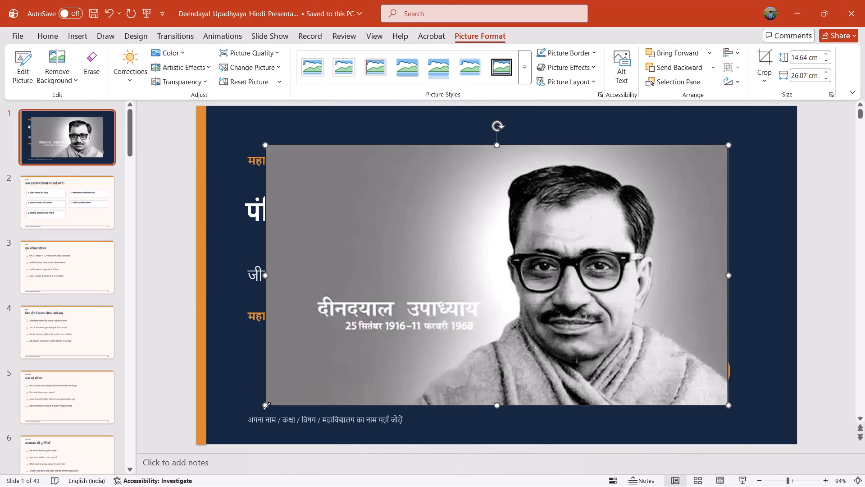
Shrink the portrait to about 5.2 cm high by 9.3 cm wide and place it in the title slide's upper-right area.
left_click_drag(265, 406, 515, 323)
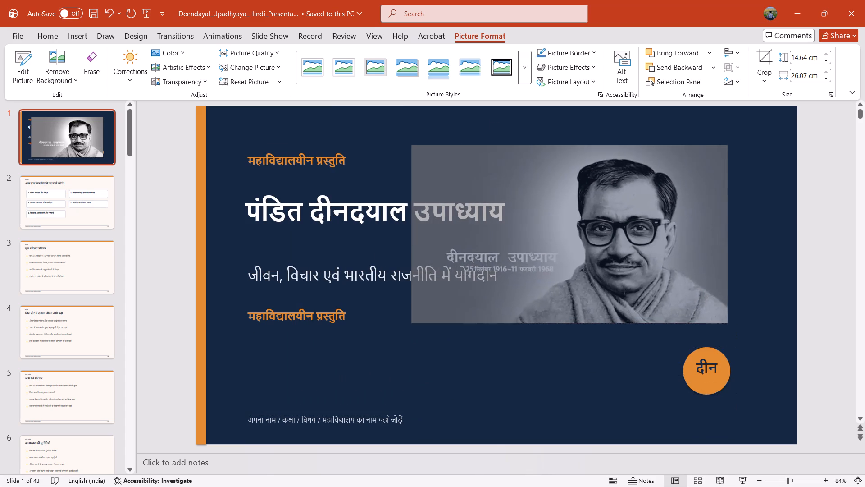
left_click_drag(515, 323, 583, 250)
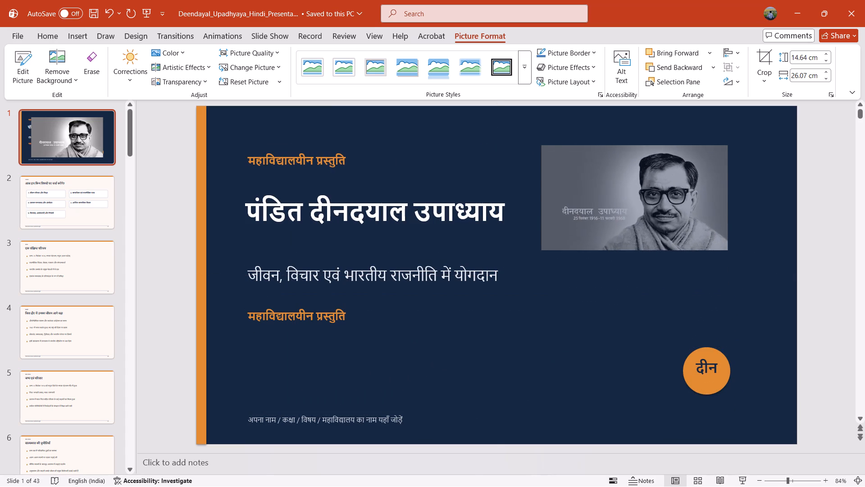
left_click_drag(583, 250, 605, 236)
left_click_drag(651, 197, 692, 199)
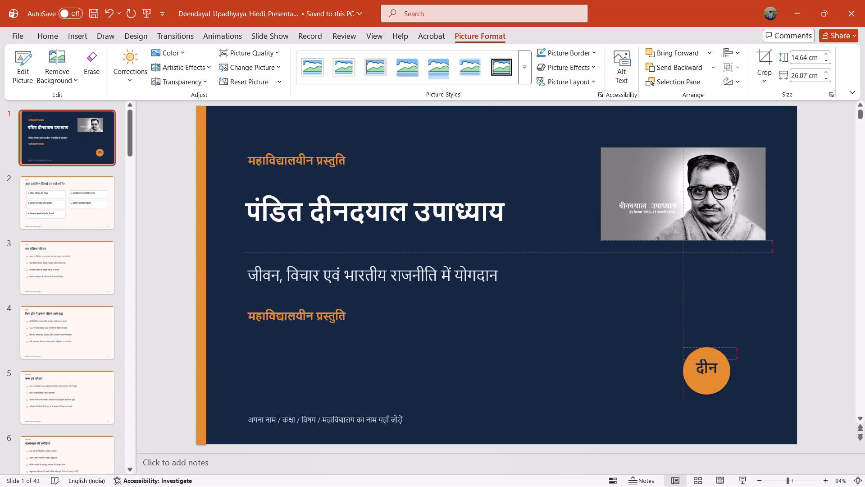
left_click_drag(692, 199, 683, 190)
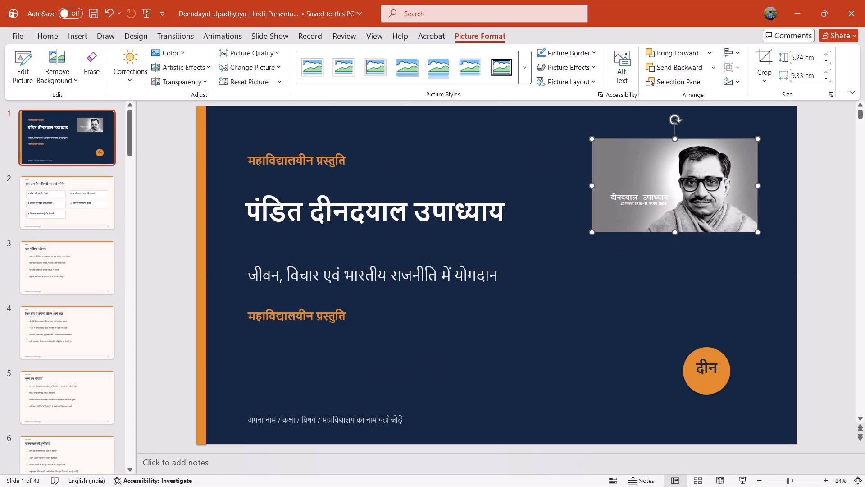
Delete the orange circle labelled दीन from the title slide.
left_click(706, 382)
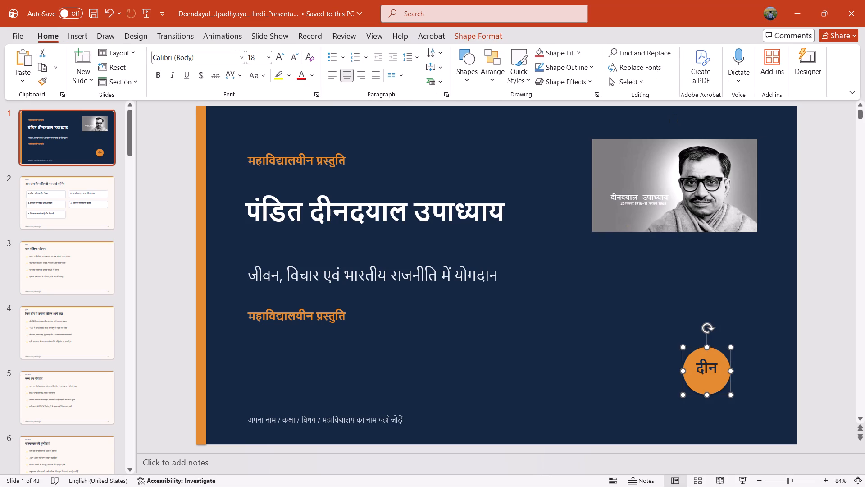
key("Delete")
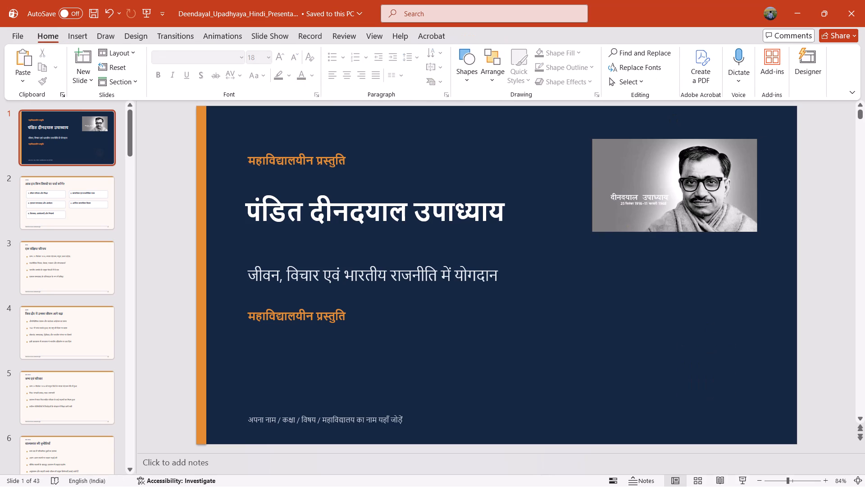
Enlarge the portrait slightly on the title slide and move it lower, beside the main heading पंडित दीनदयाल उपाध्याय.
left_click(656, 198)
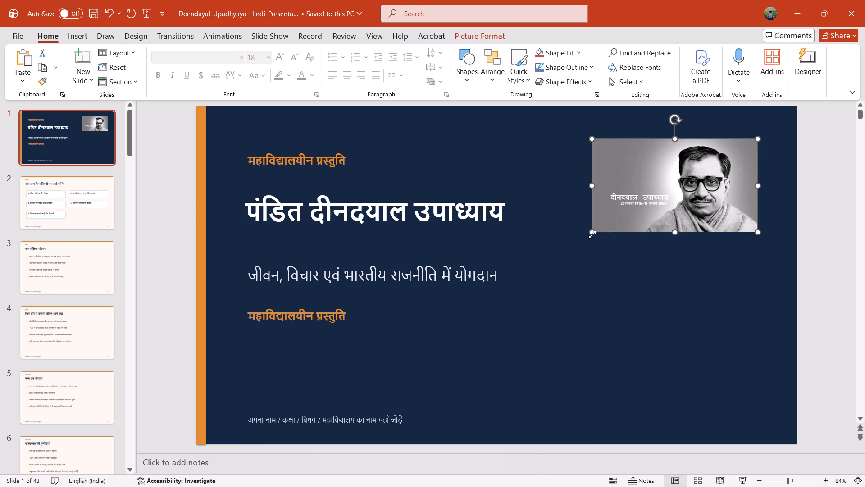
left_click_drag(591, 234, 580, 246)
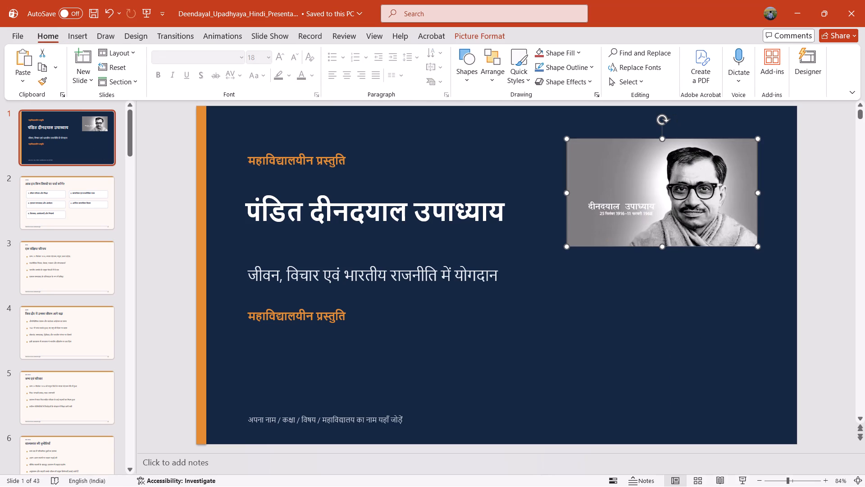
left_click_drag(681, 182, 689, 208)
left_click(851, 241)
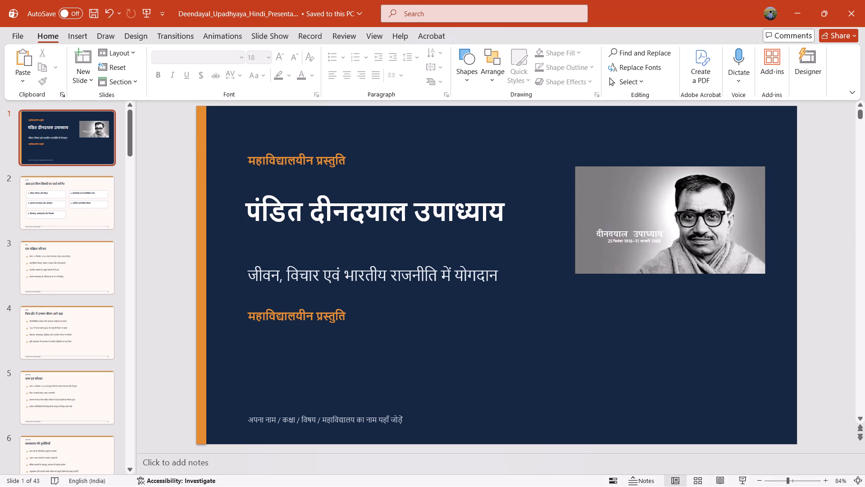
Review slides 2 to 14, covering the outline, early life, education, writing and political career.
key("Down")
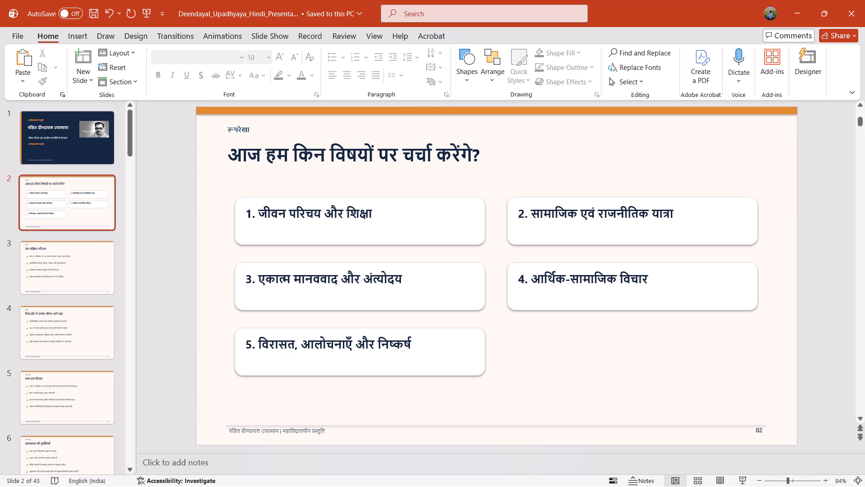
left_click(324, 432)
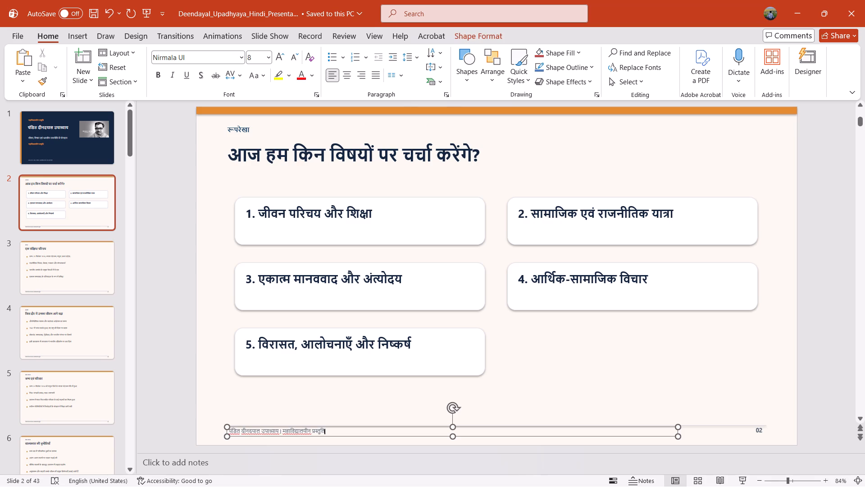
left_click(352, 408)
key("Down")
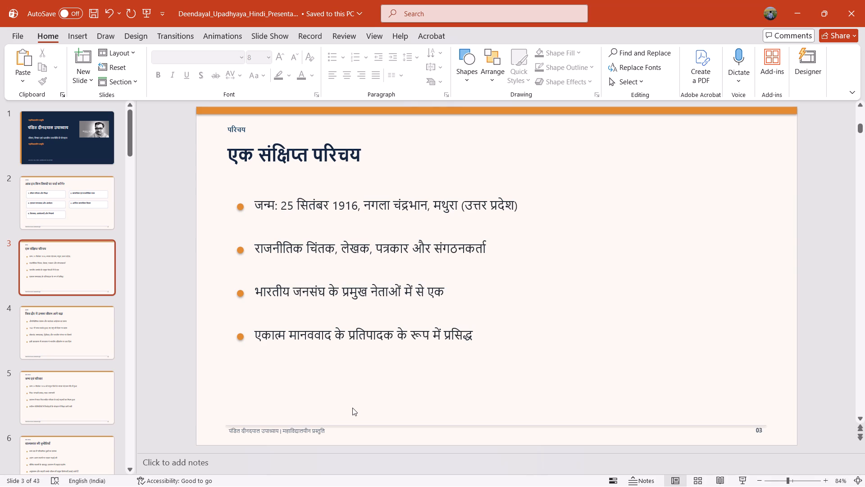
key("Down")
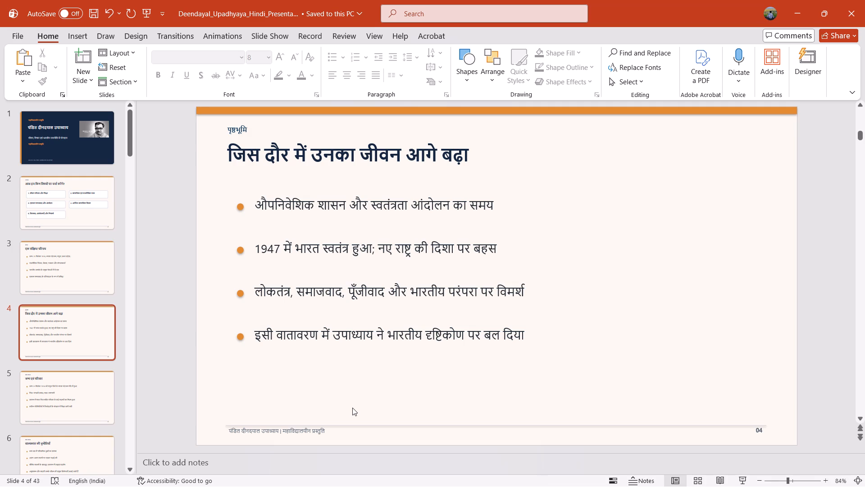
key("Down")
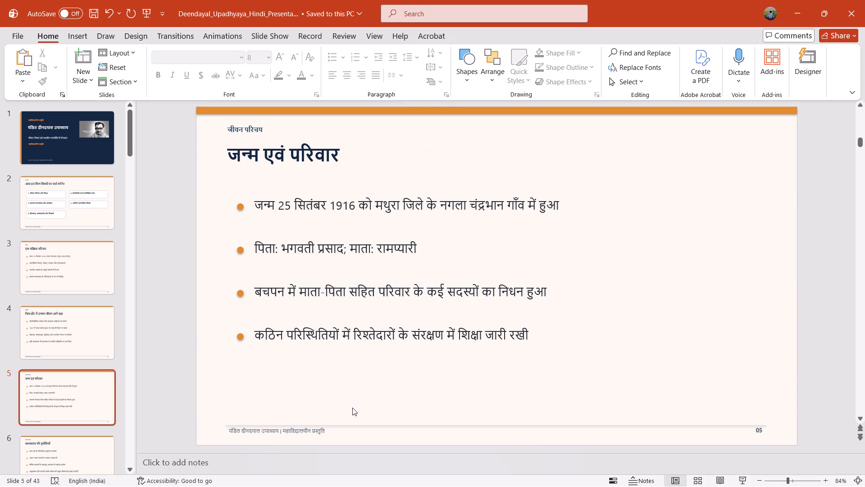
key("Up")
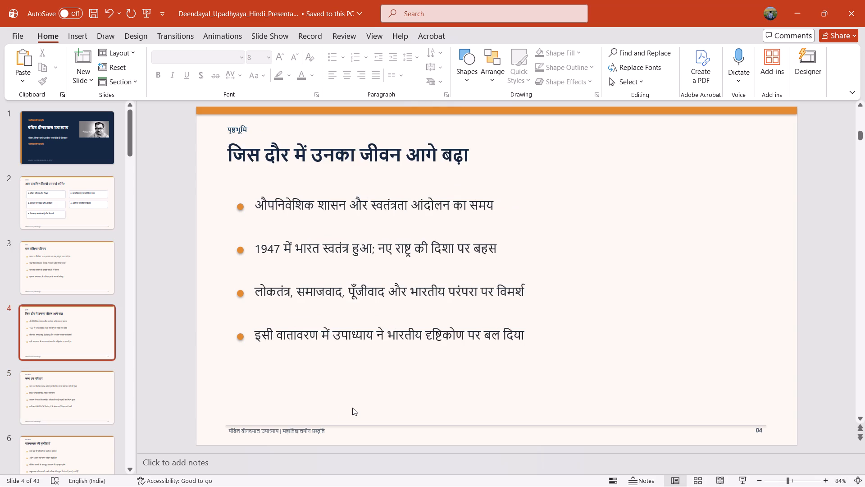
key("Down")
key("Up")
key("Up")
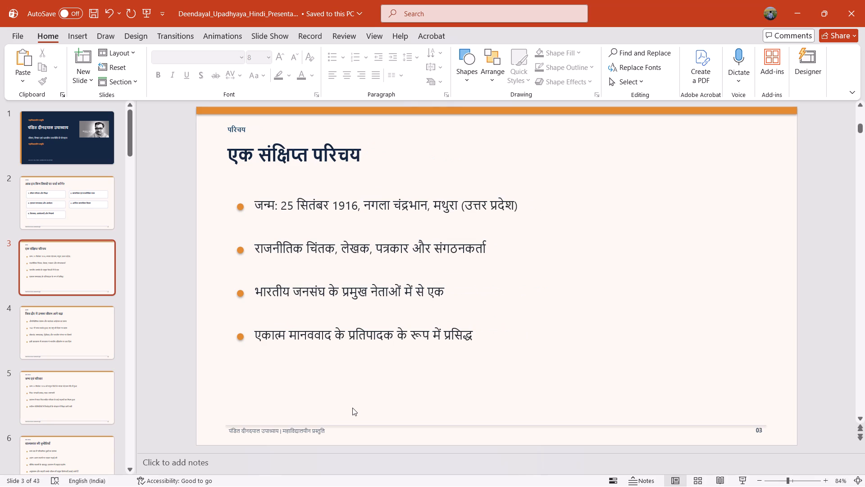
key("Down")
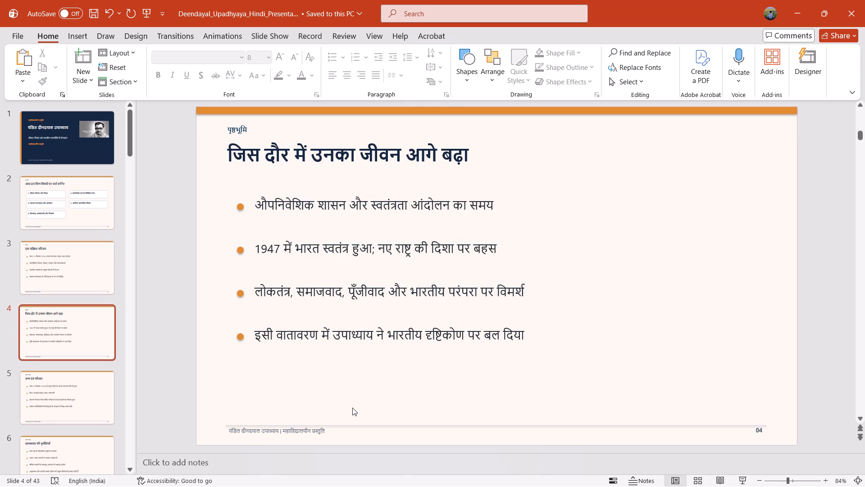
key("Down")
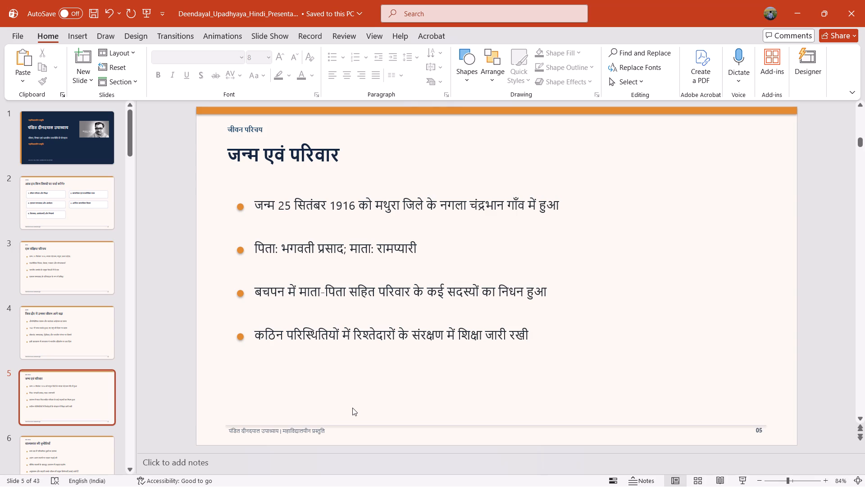
key("Down")
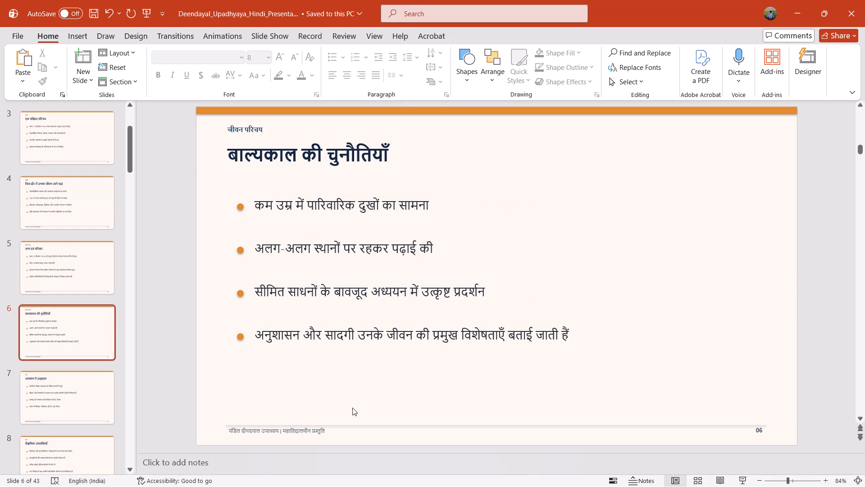
key("Down")
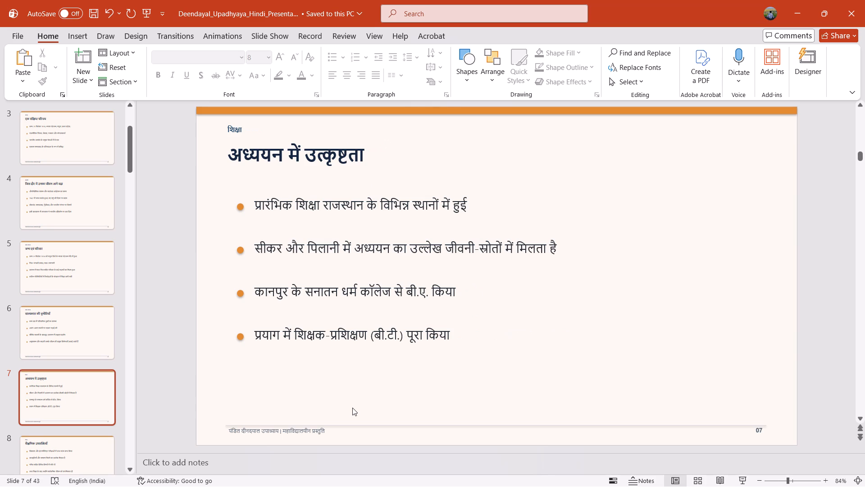
key("Down")
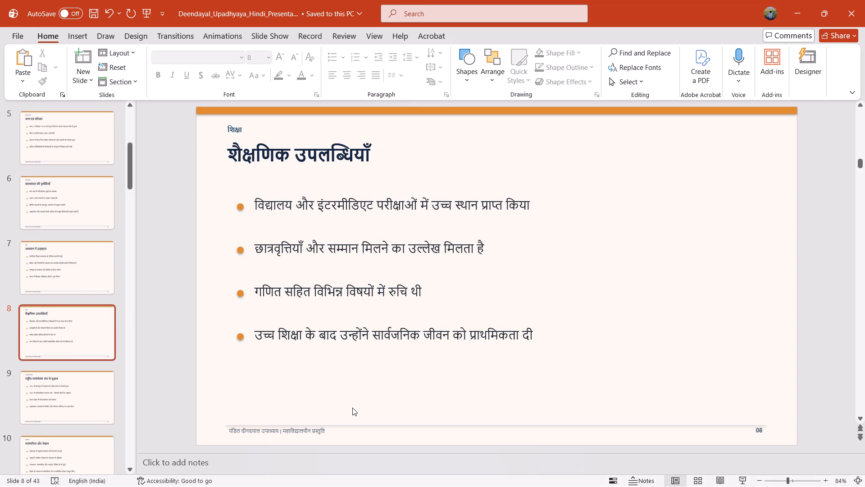
key("Down")
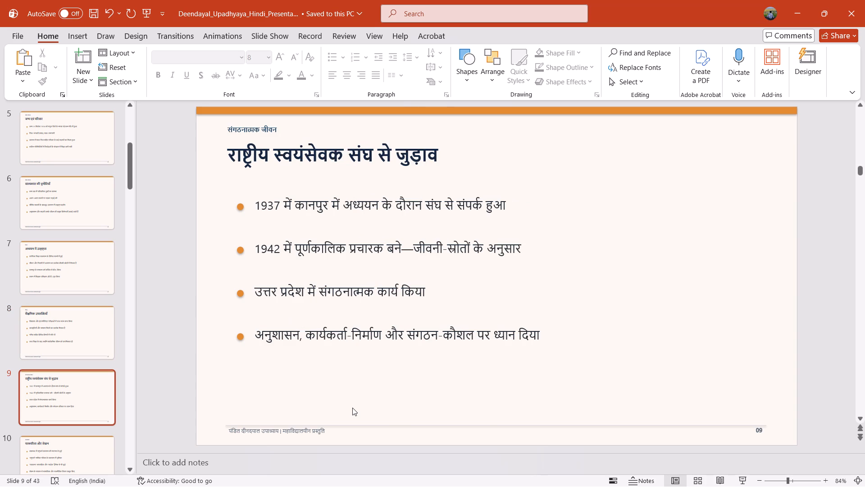
key("Down")
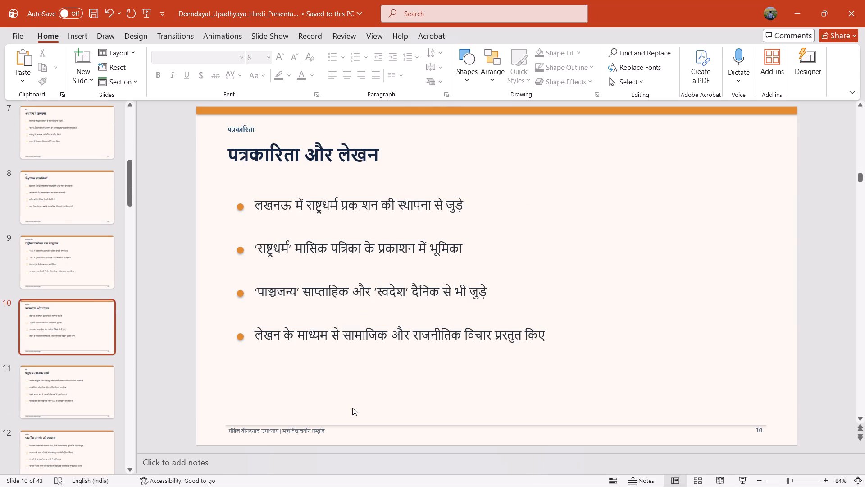
key("Down")
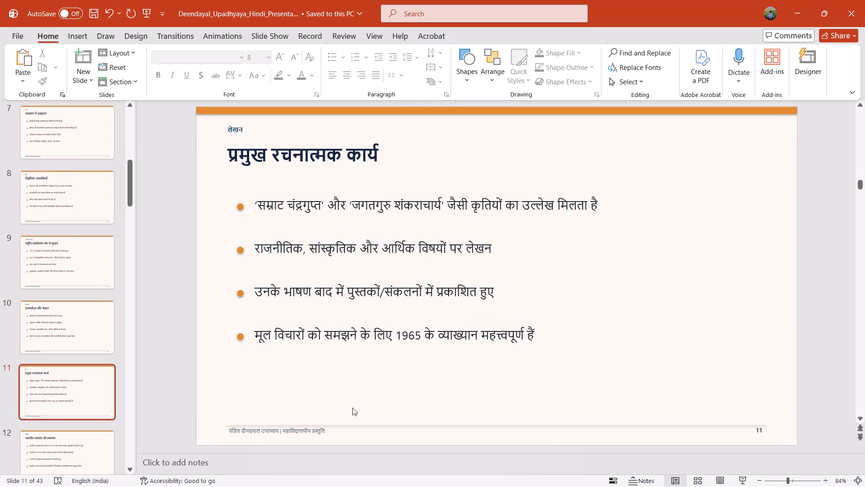
key("Down")
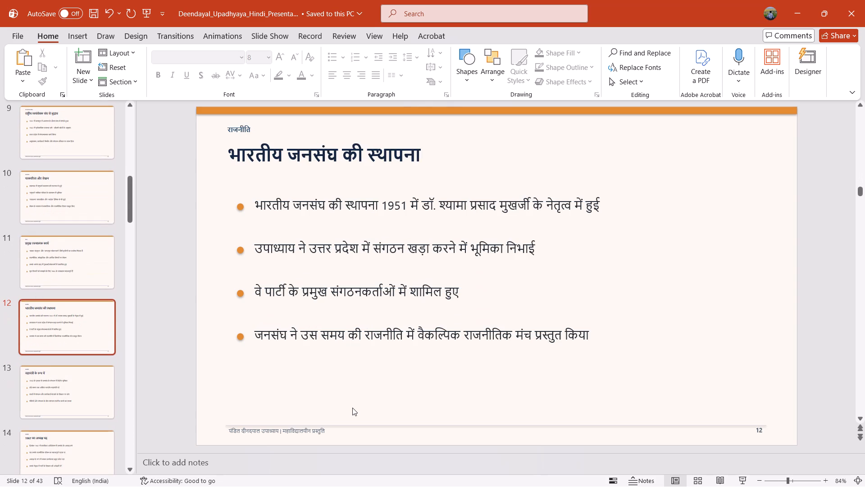
key("Down")
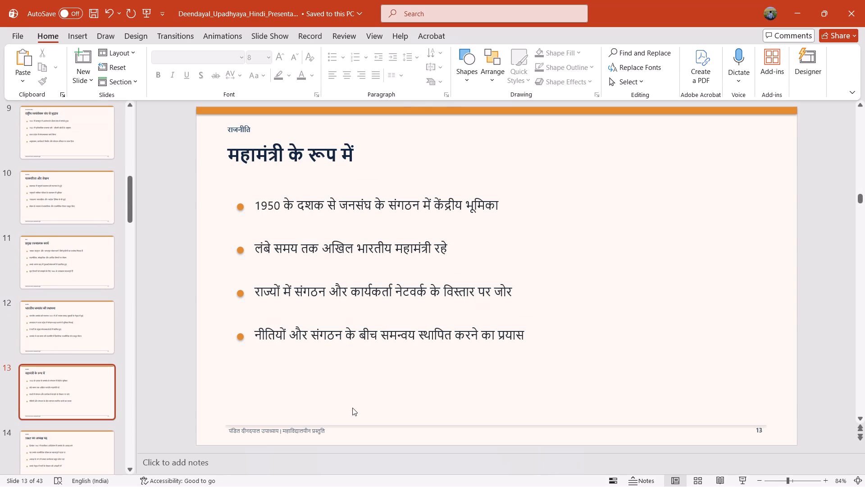
key("Down")
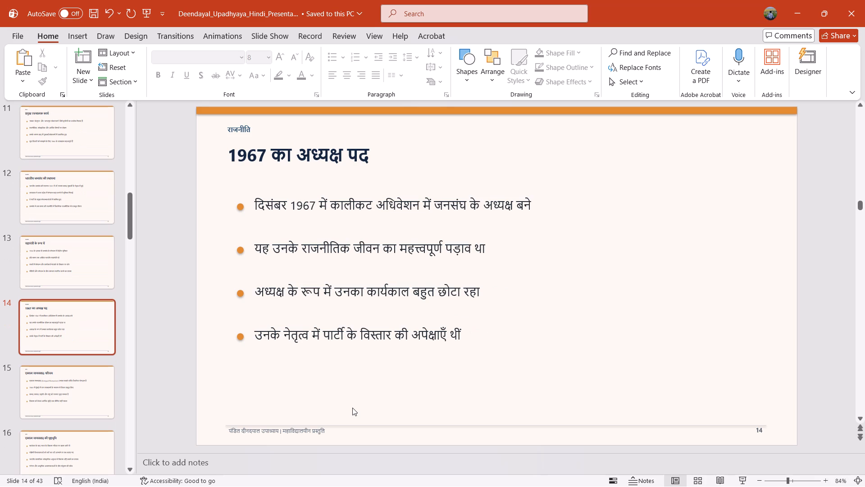
Look through the slides from एकात्म मानववाद: परिचय (slide 15) on to 1968: अंतिम यात्रा (slide 35).
key("Down")
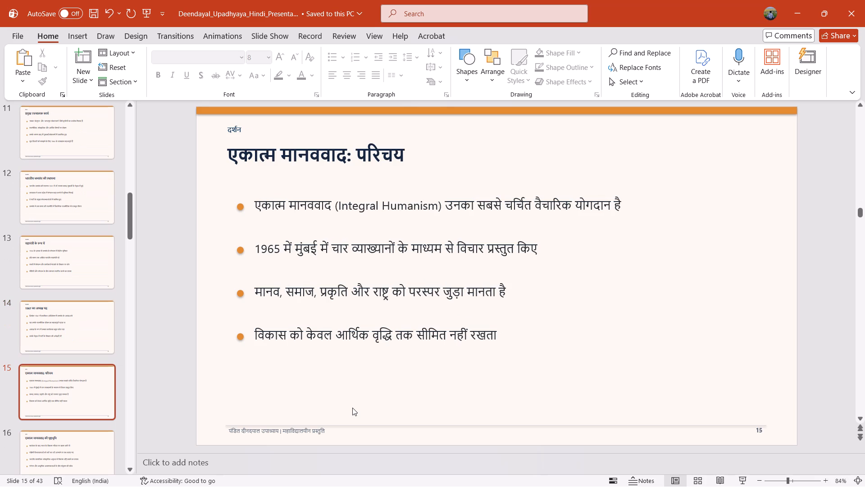
key("Down")
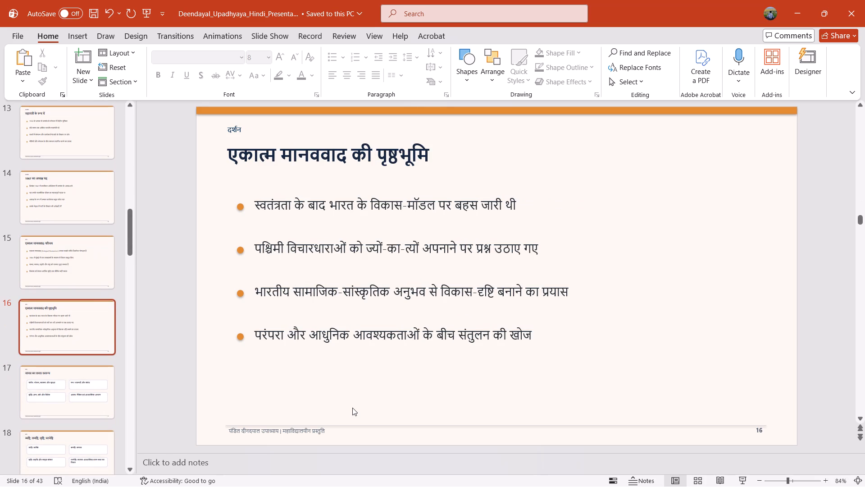
key("Down")
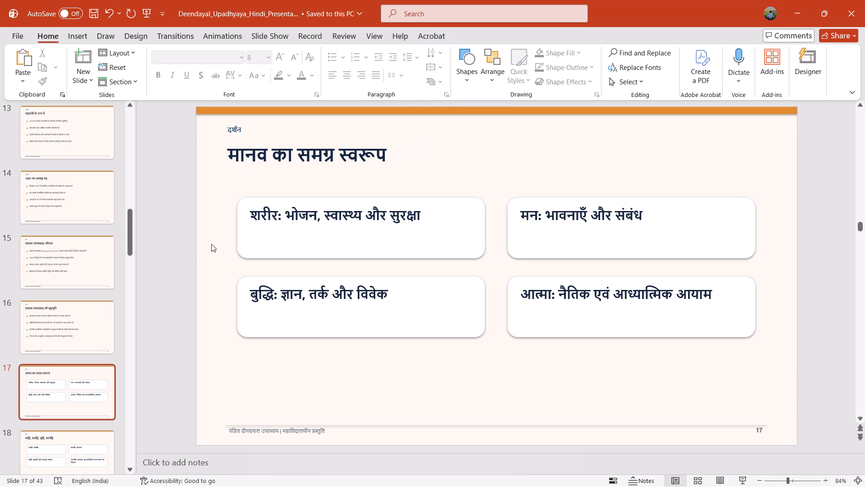
key("Down")
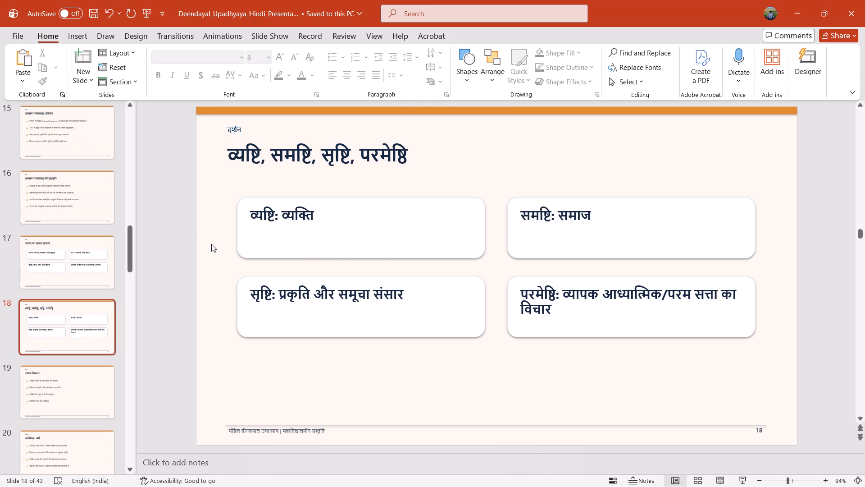
key("Down")
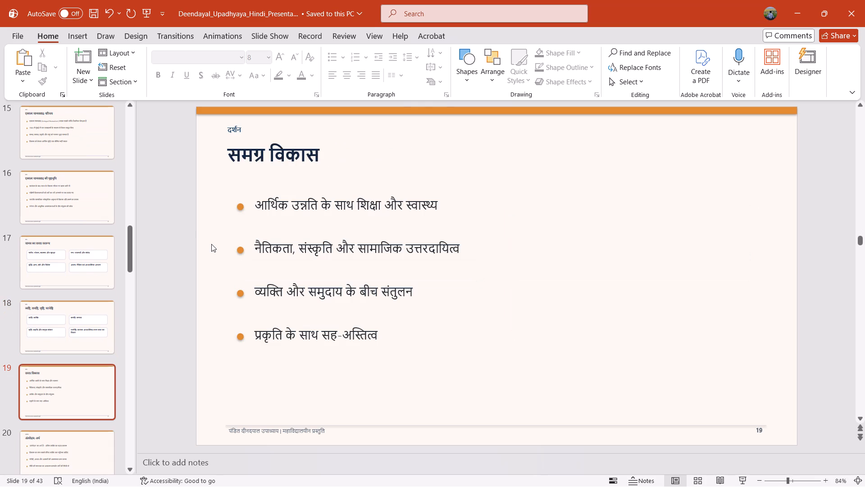
key("Down")
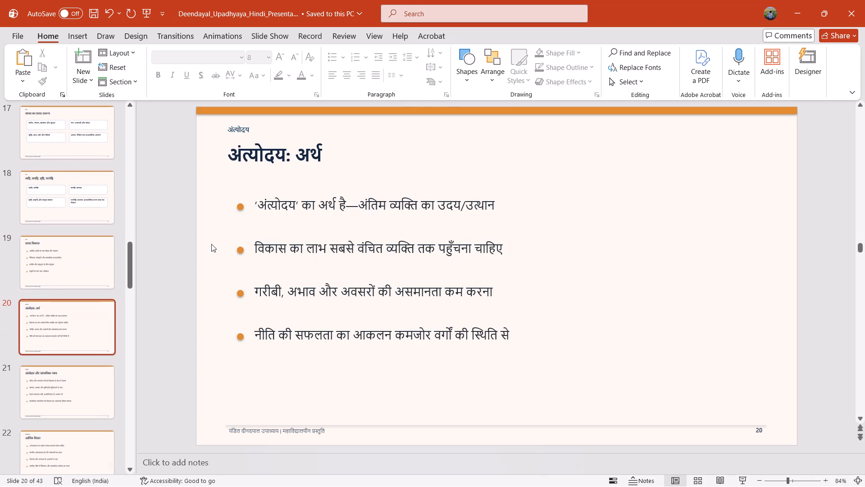
key("Down")
key("Down")
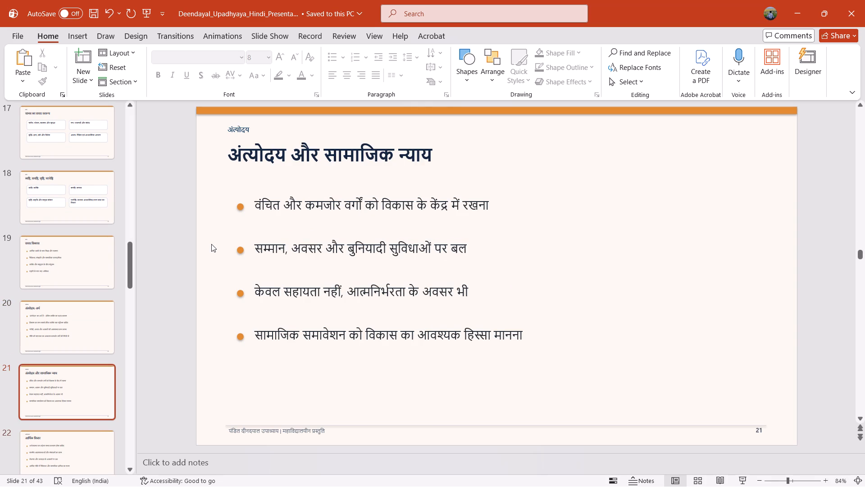
key("Down")
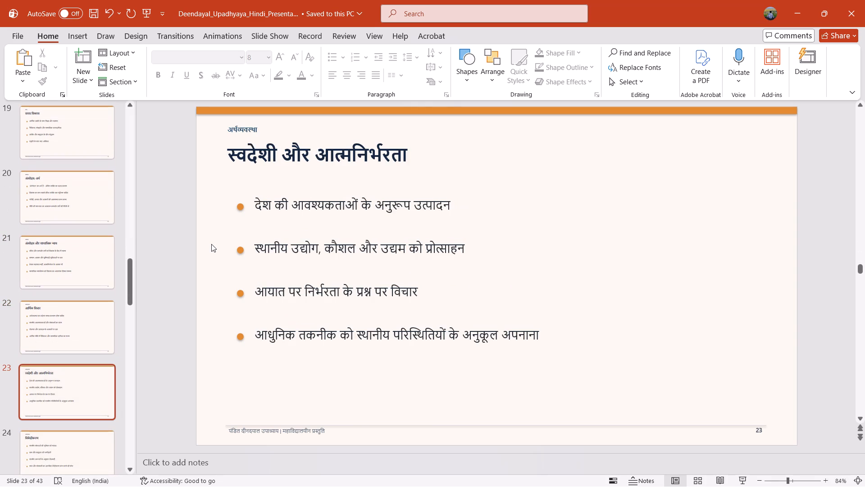
key("Down")
key("Down")
key("Down")
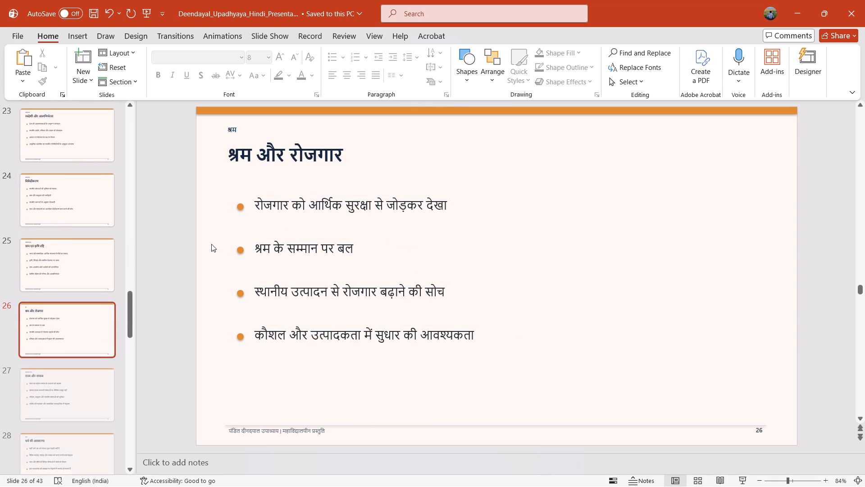
key("Down")
key("Down")
key("Down")
key("Down")
key("Down")
key("Down")
key("Down")
key("Down")
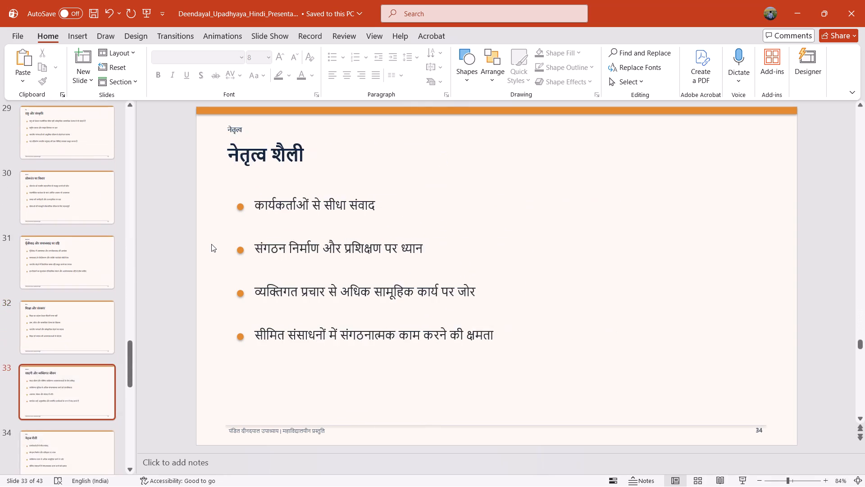
key("Down")
key("Down")
key("Down")
key("Up")
key("Up")
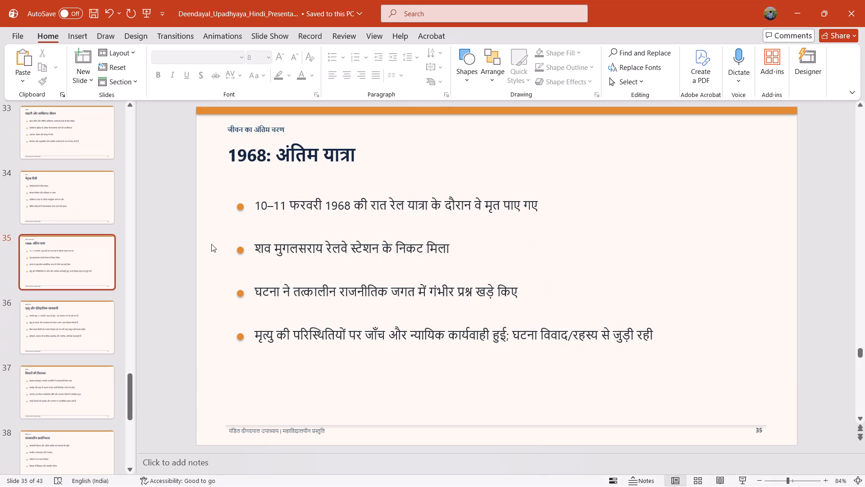
Review the remaining slides 36 to 43, covering legacy, conclusions, further reading and the closing धन्यवाद! slide.
key("Down")
key("Down")
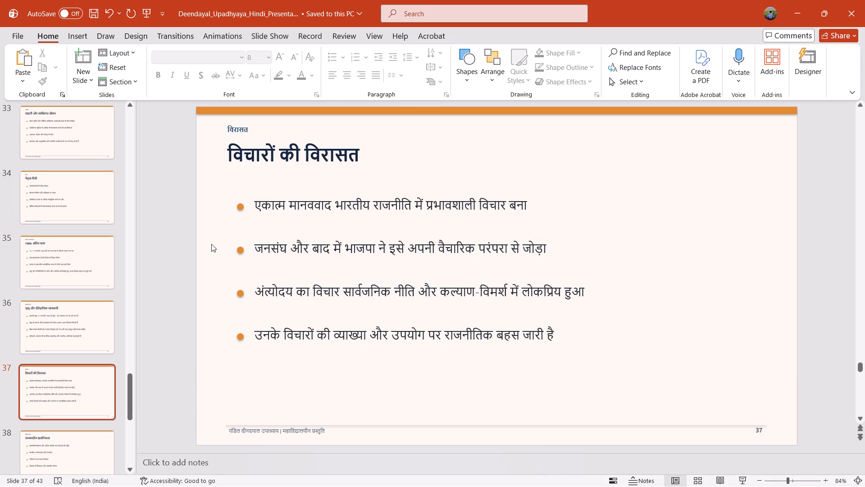
key("Down")
key("Down")
key("Down")
key("Down")
key("Down")
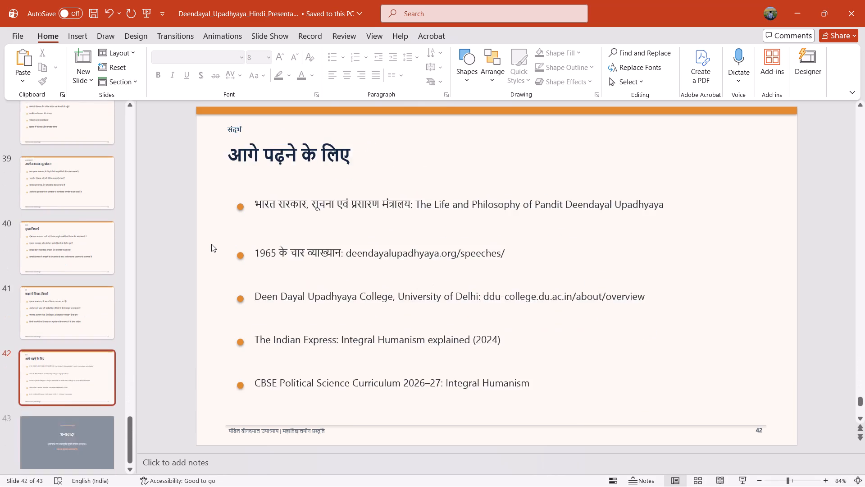
key("Down")
key("Down")
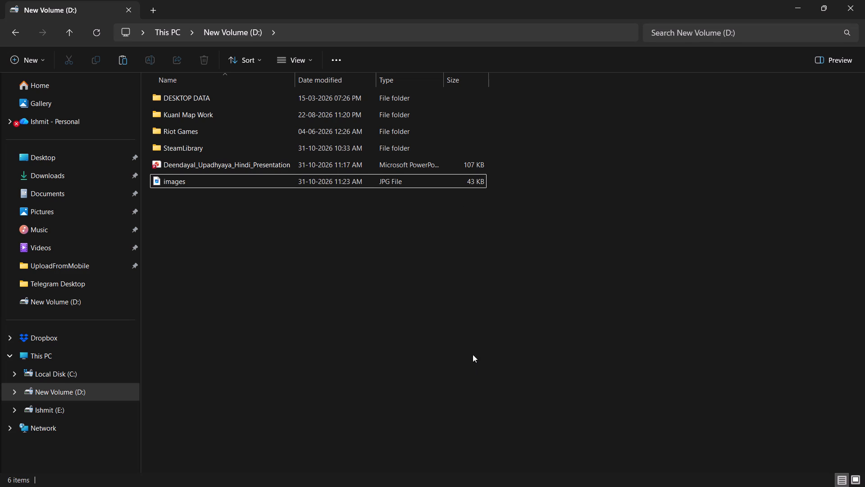
left_click(864, 0)
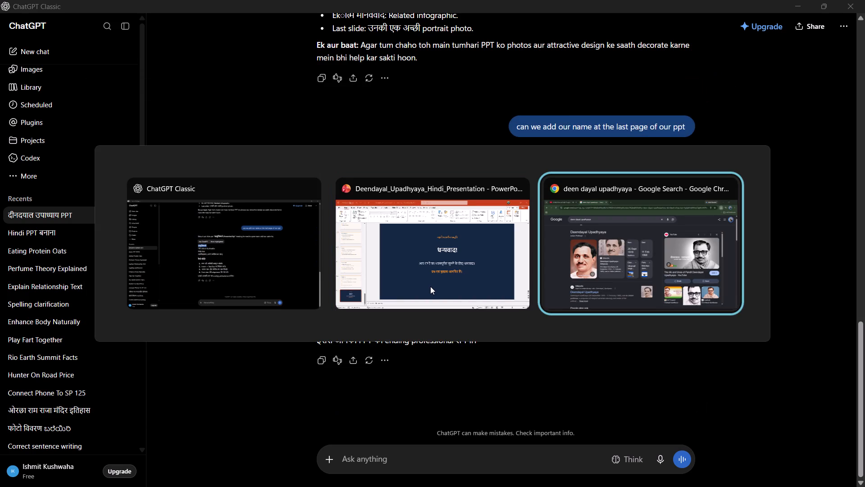
scroll(538, 198, "down", 3)
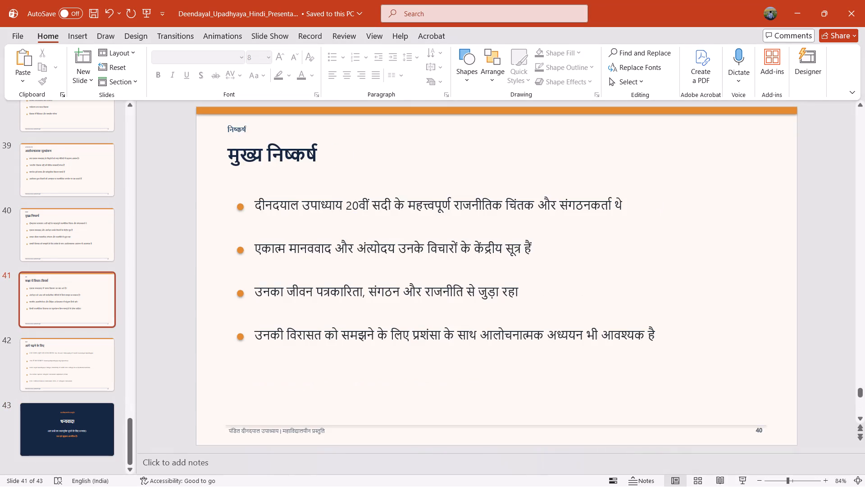
scroll(538, 198, "down", 10)
scroll(538, 198, "up", 18)
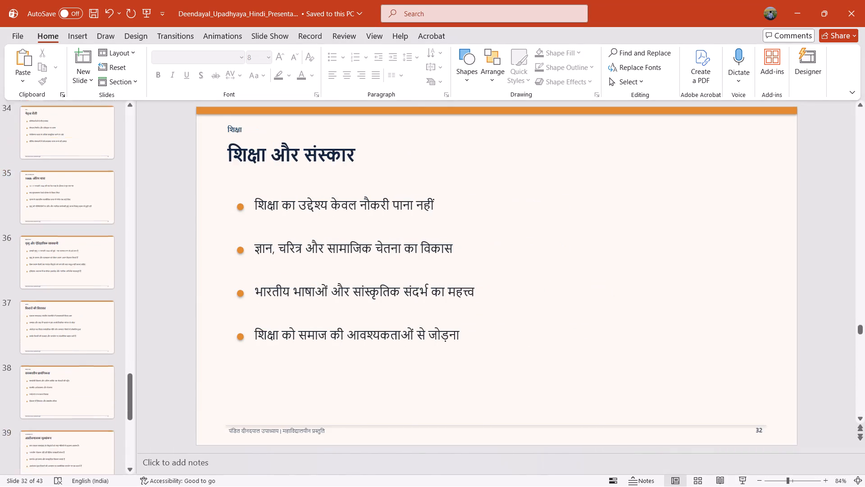
scroll(538, 198, "up", 20)
scroll(538, 198, "up", 20)
scroll(538, 198, "up", 15)
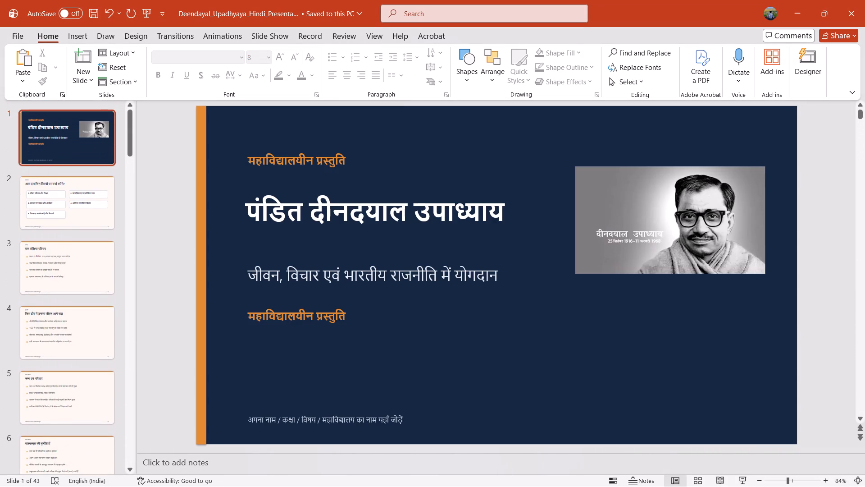
scroll(538, 198, "up", 2)
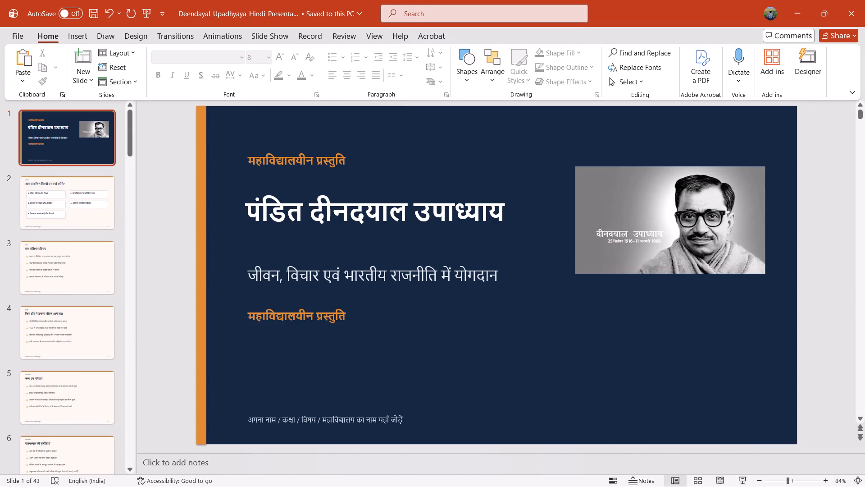
left_click(273, 420)
left_click(278, 421)
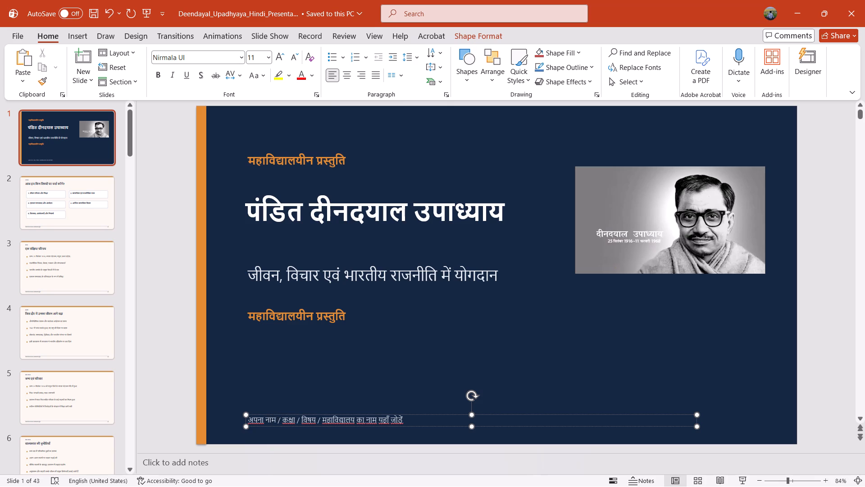
left_click(568, 345)
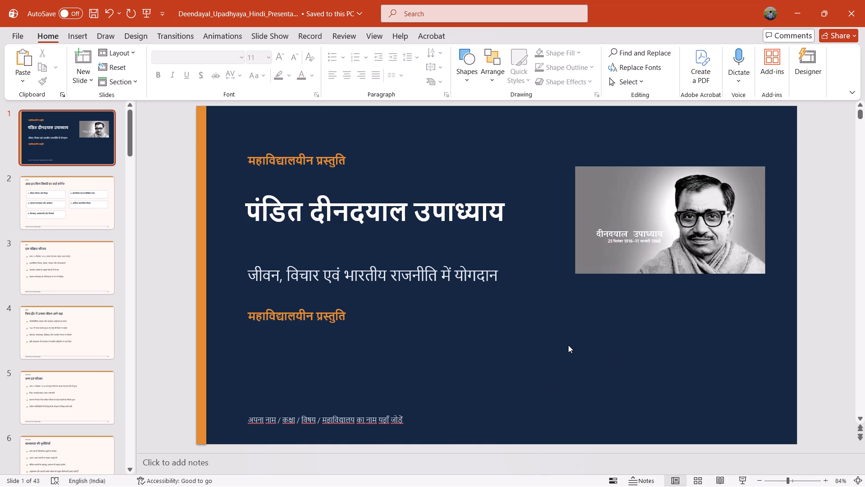
Paste the copied heading प्रस्तुतिकर्ता: onto the closing धन्यवाद! slide (slide 43).
scroll(568, 345, "down", 7)
left_click_drag(862, 191, 864, 458)
left_click(656, 399)
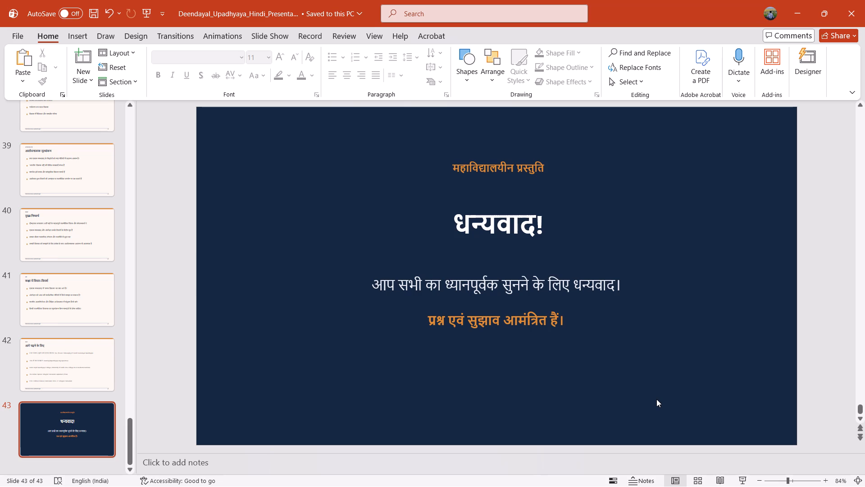
left_click(656, 399)
key("ctrl+v")
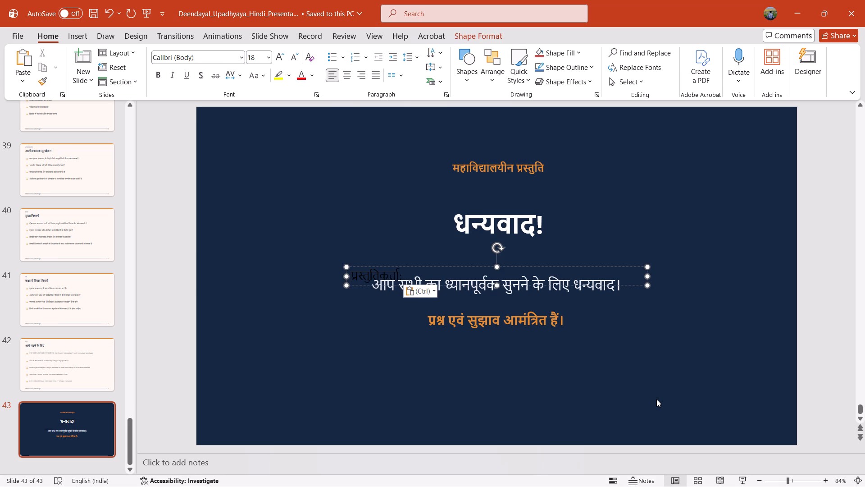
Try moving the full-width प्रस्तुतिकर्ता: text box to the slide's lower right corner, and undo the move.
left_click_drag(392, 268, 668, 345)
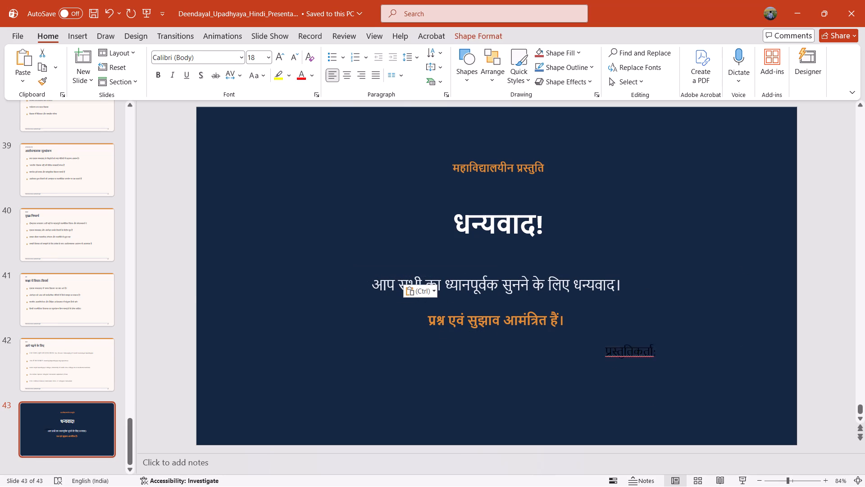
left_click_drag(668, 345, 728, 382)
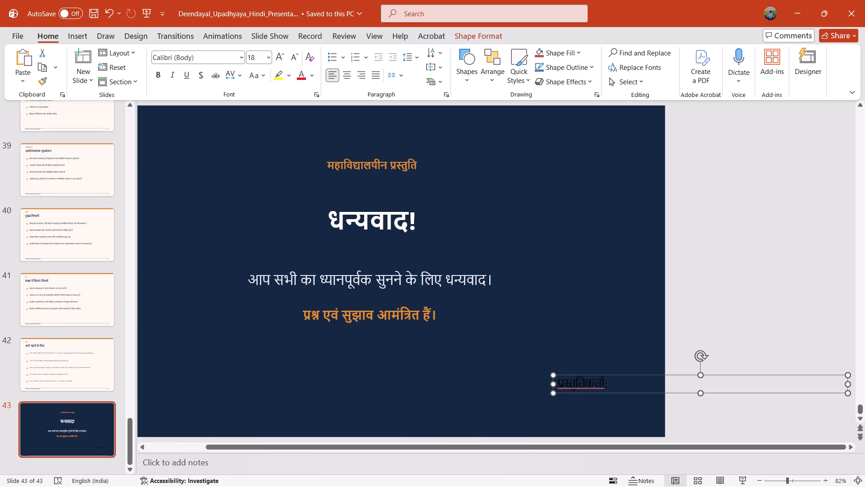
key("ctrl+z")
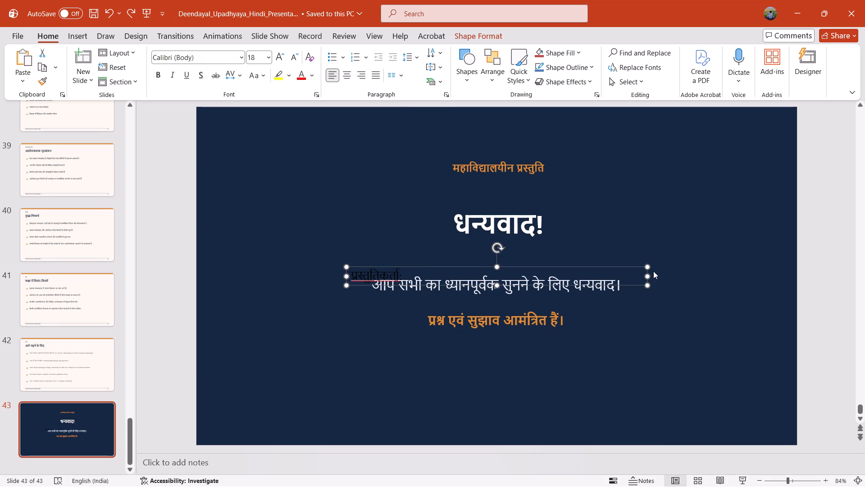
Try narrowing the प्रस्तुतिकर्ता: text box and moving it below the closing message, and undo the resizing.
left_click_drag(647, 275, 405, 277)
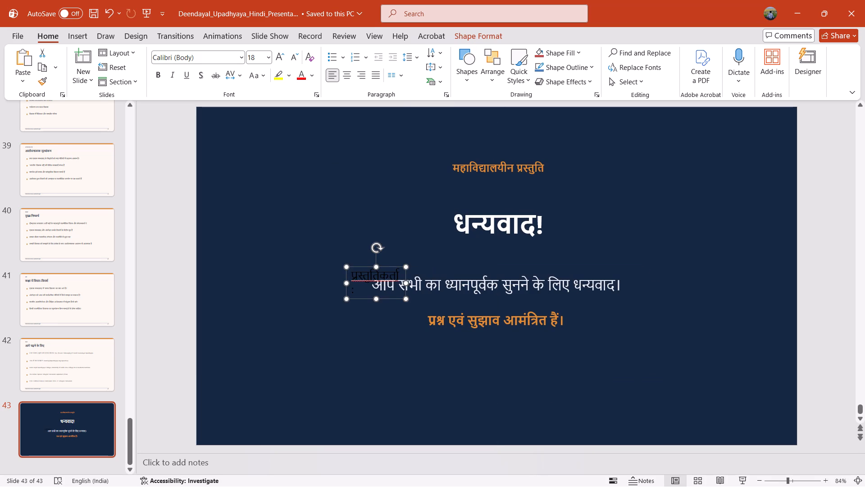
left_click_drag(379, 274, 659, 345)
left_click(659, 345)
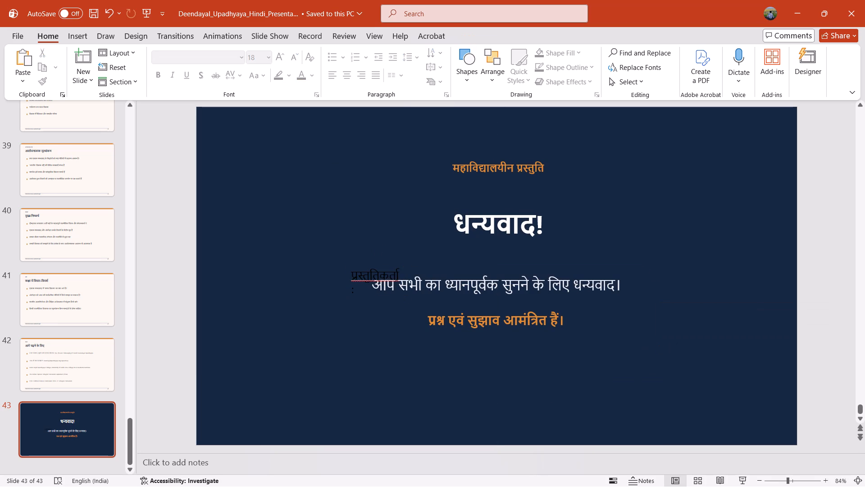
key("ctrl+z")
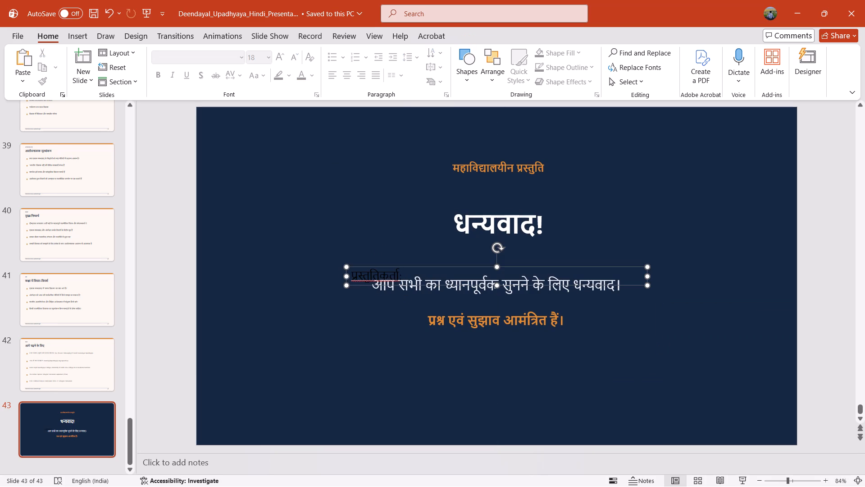
Narrow the प्रस्तुतिकर्ता: text box to about its text width and move it to the slide's lower right area, below the closing message.
left_click(646, 280)
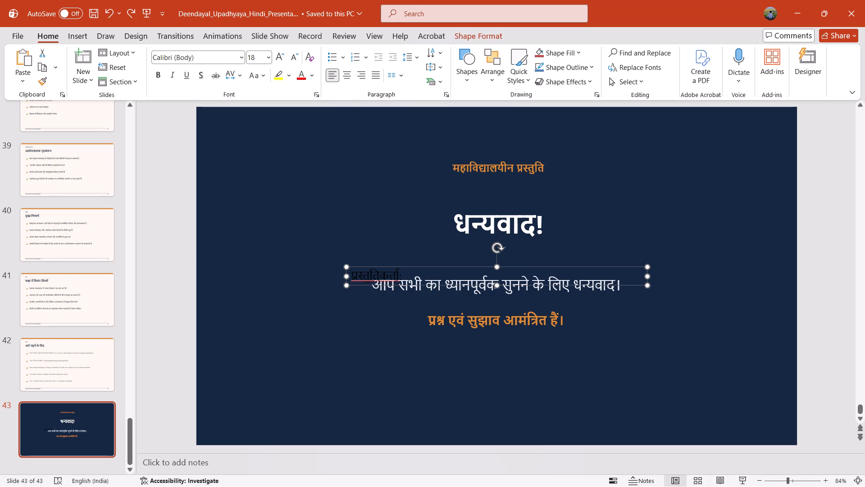
left_click_drag(647, 275, 441, 268)
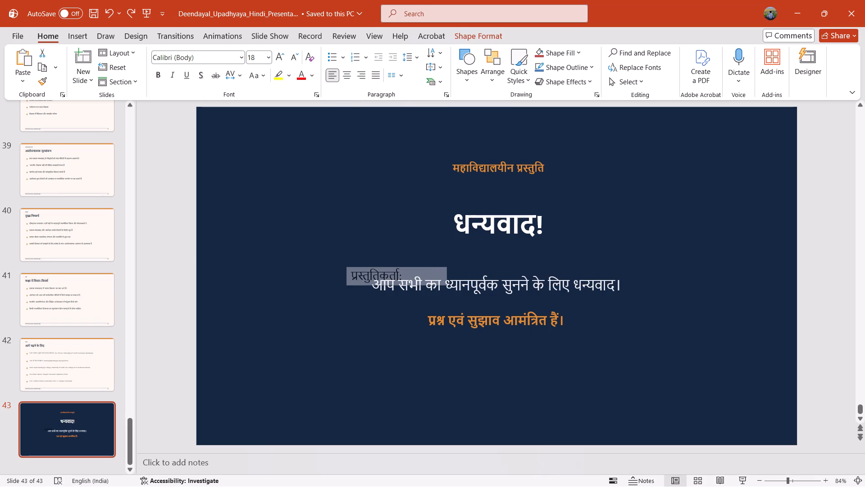
left_click_drag(441, 268, 410, 268)
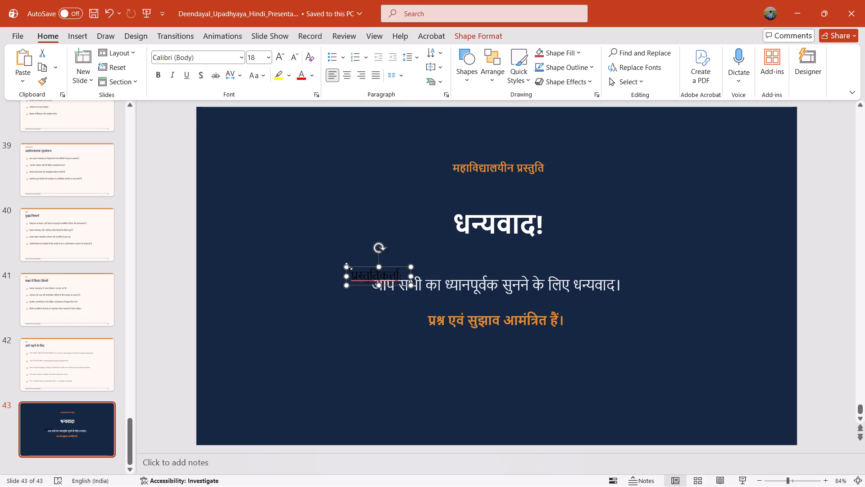
left_click_drag(350, 272, 668, 379)
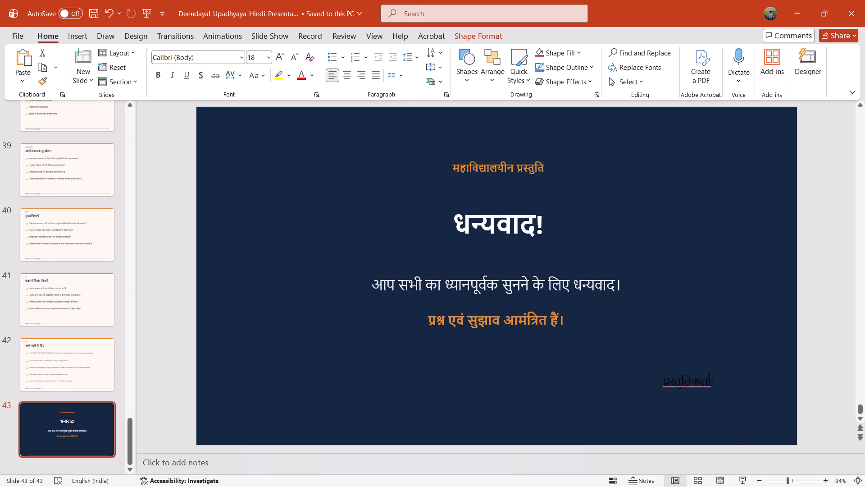
left_click_drag(668, 379, 691, 377)
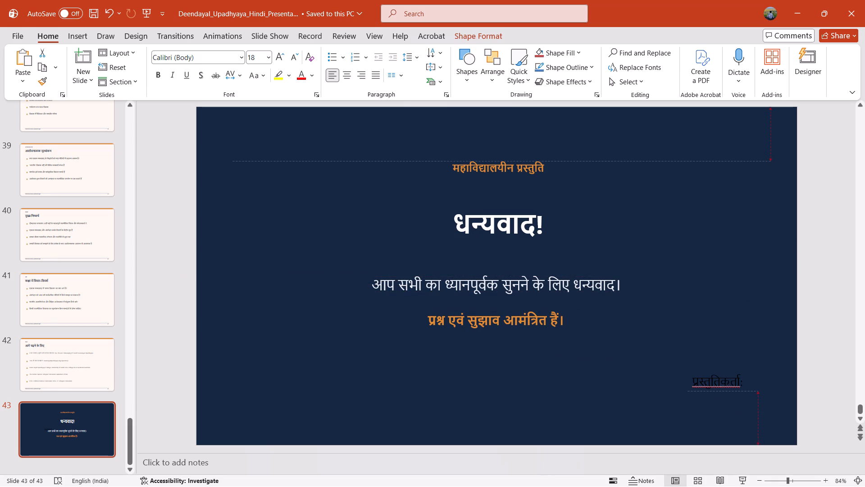
left_click_drag(691, 377, 692, 368)
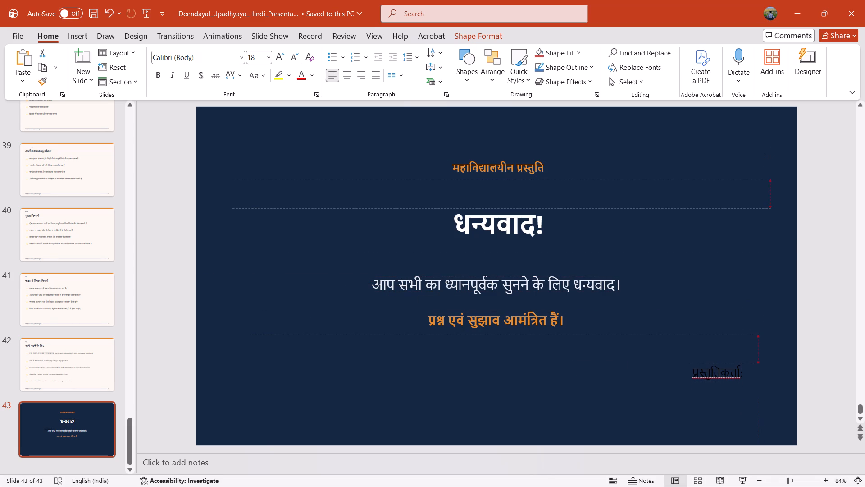
left_click_drag(692, 368, 701, 378)
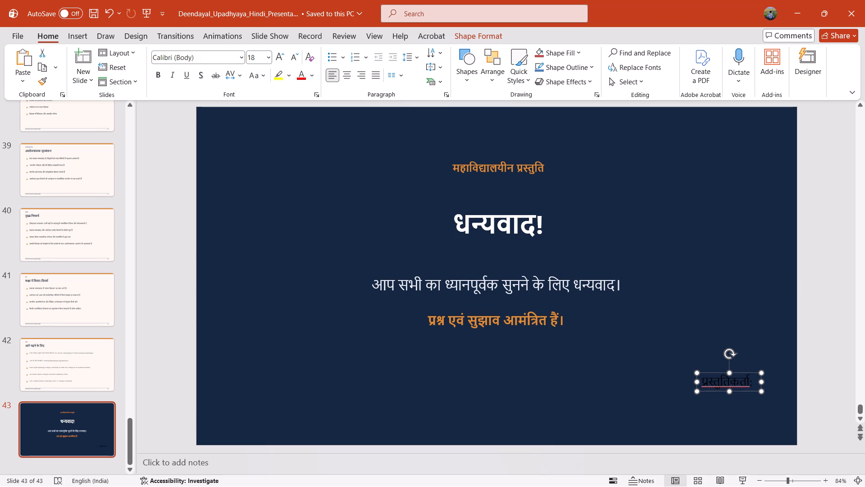
Change the font colour of the whole प्रस्तुतिकर्ता: heading to the standard colour Orange.
left_click(754, 381)
double_click(746, 381)
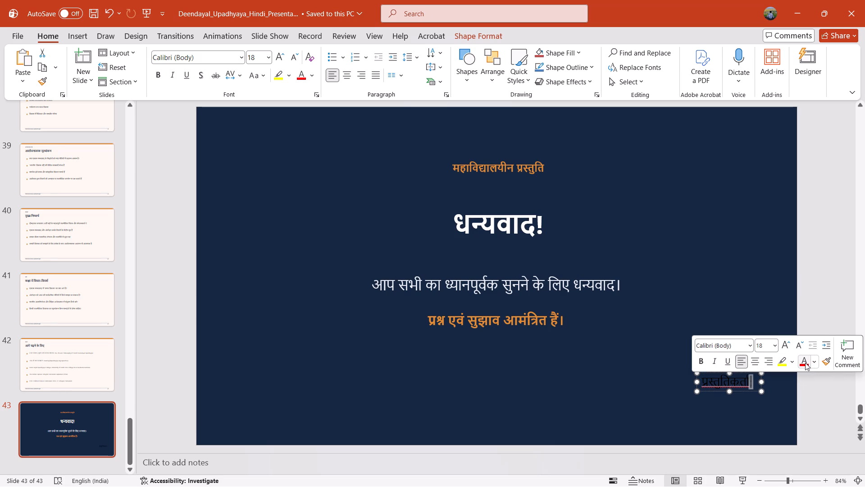
left_click(805, 363)
left_click(811, 362)
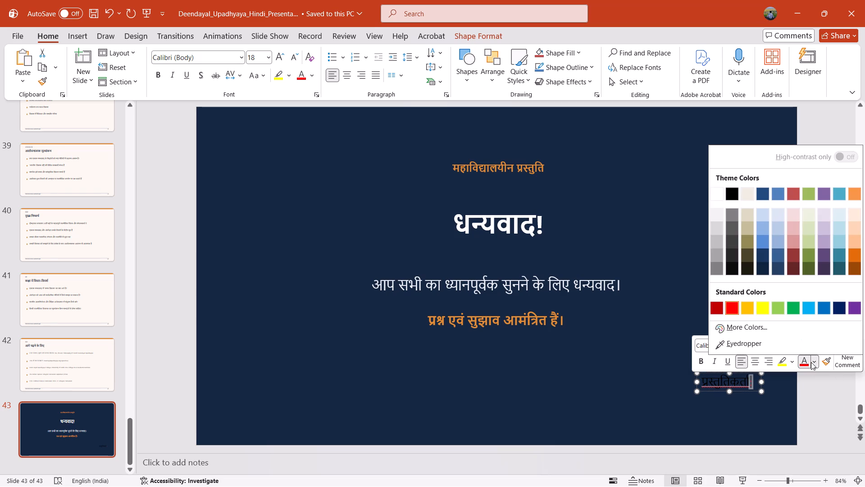
left_click(746, 308)
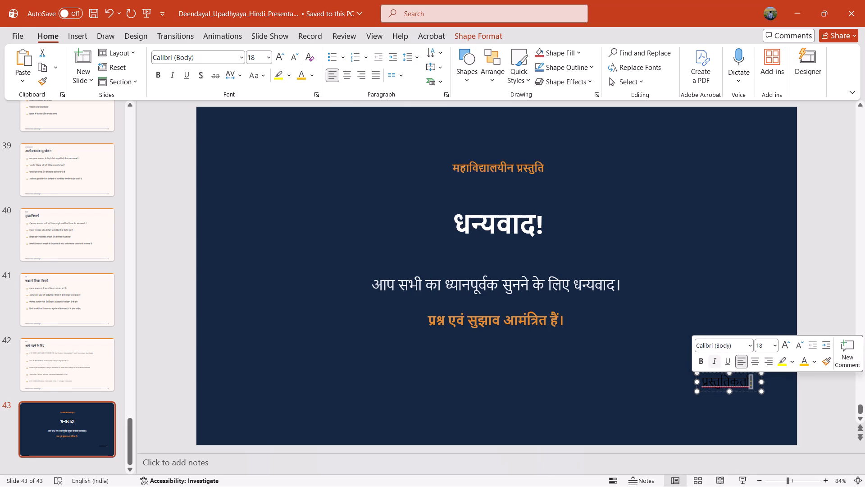
left_click_drag(702, 380, 753, 380)
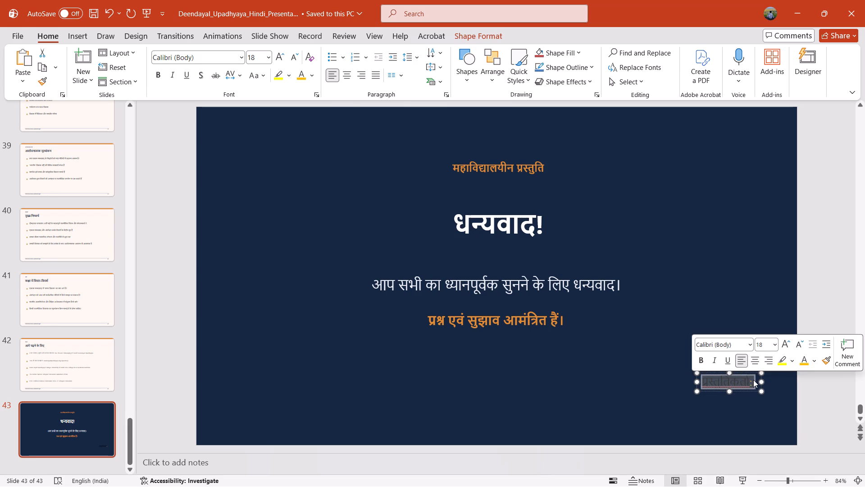
left_click(804, 356)
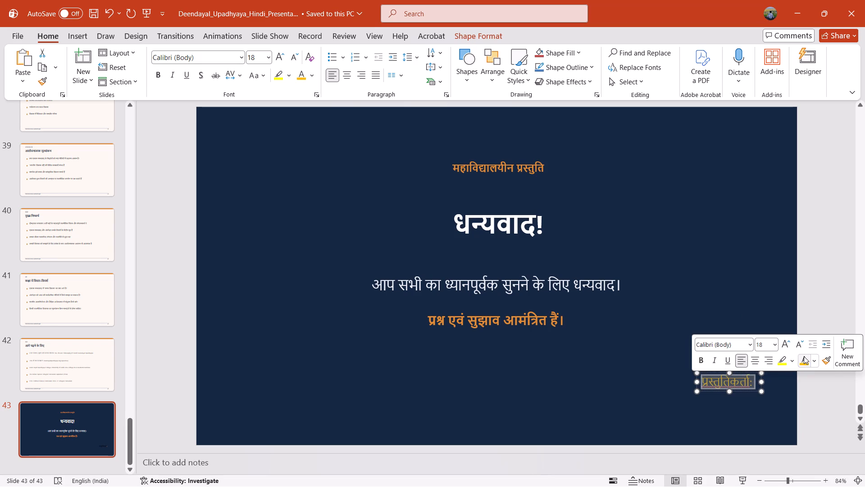
left_click(695, 404)
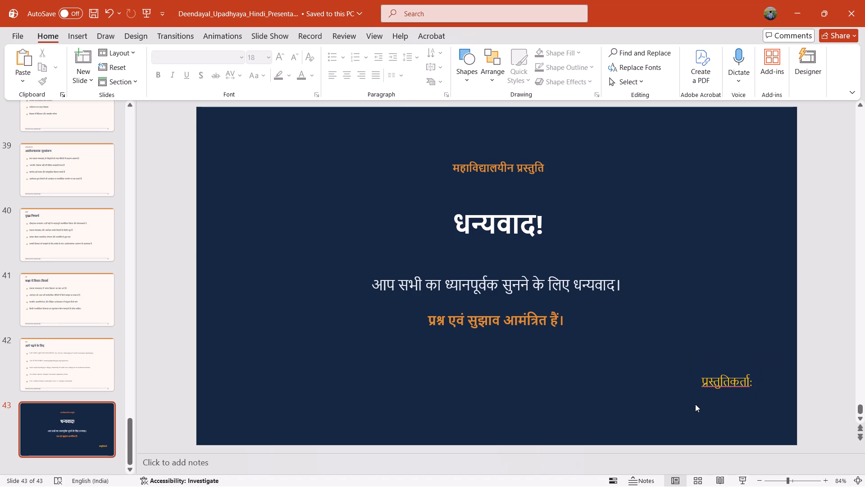
left_click(740, 381)
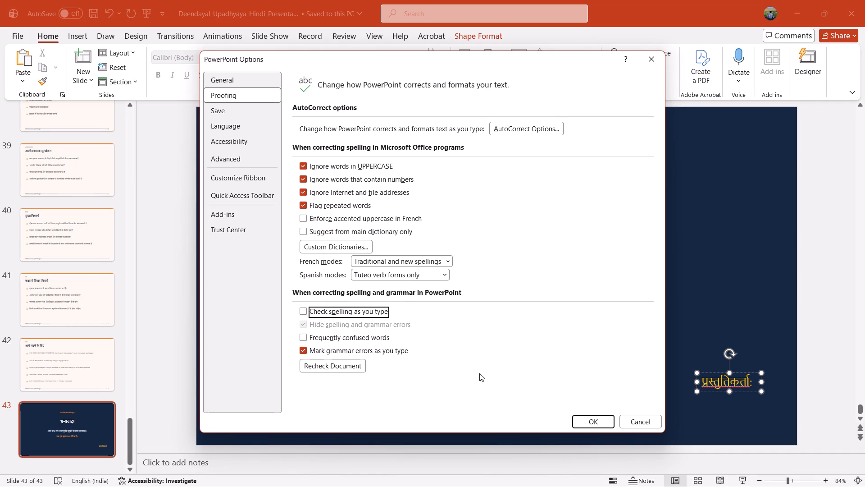
left_click(605, 423)
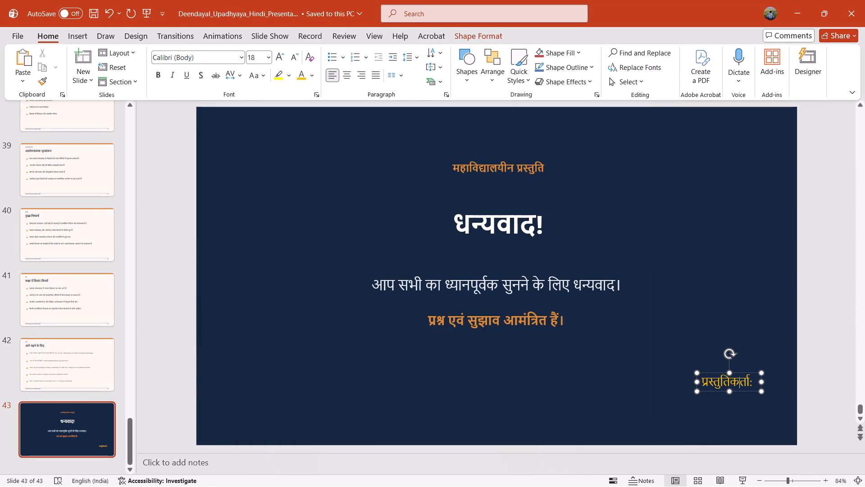
left_click(738, 324)
left_click(510, 432)
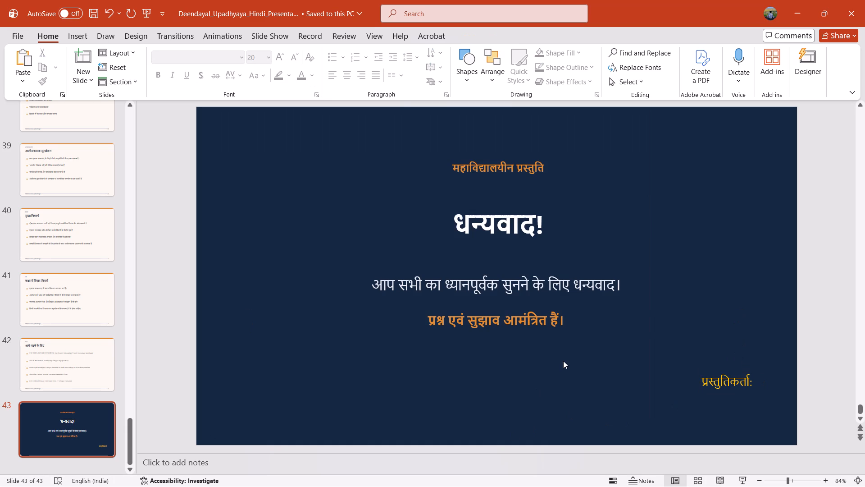
Add the presenter's name in capital letters below the प्रस्तुतिकर्ता: heading, leaving one blank line between them.
scroll(563, 361, "up", 1)
scroll(563, 361, "down", 5)
left_click(751, 382)
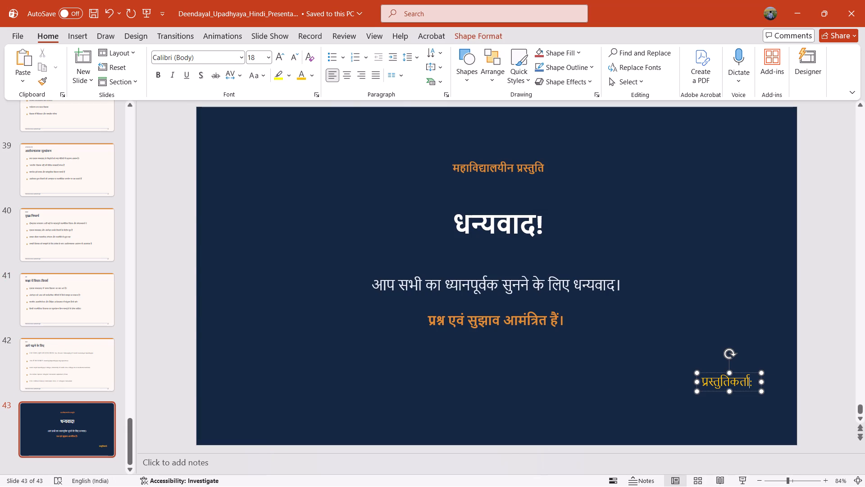
key("Right")
key("Return")
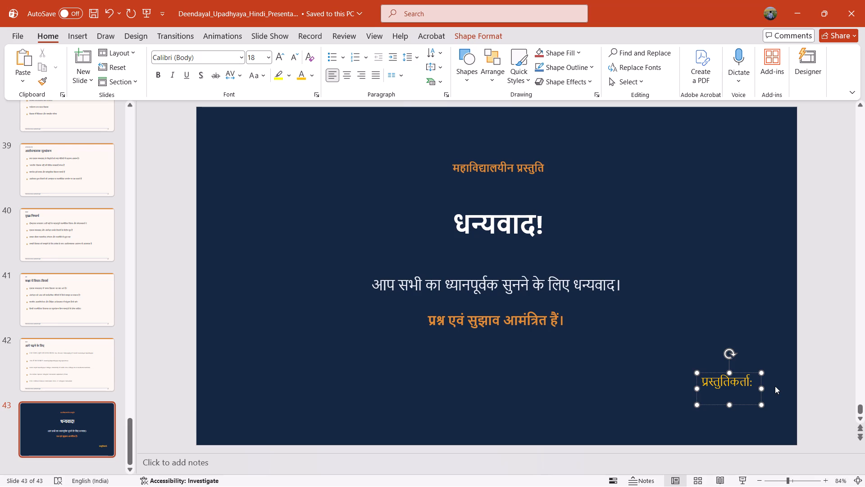
key("Return")
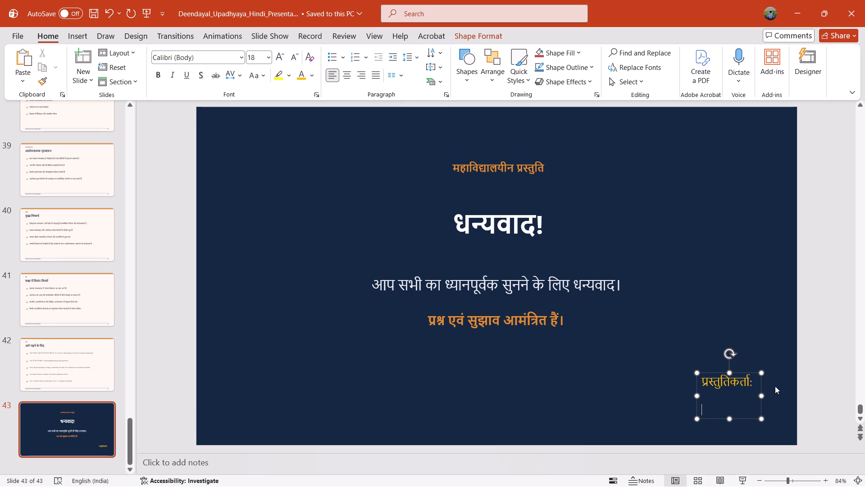
key("a")
key("BackSpace")
key("a")
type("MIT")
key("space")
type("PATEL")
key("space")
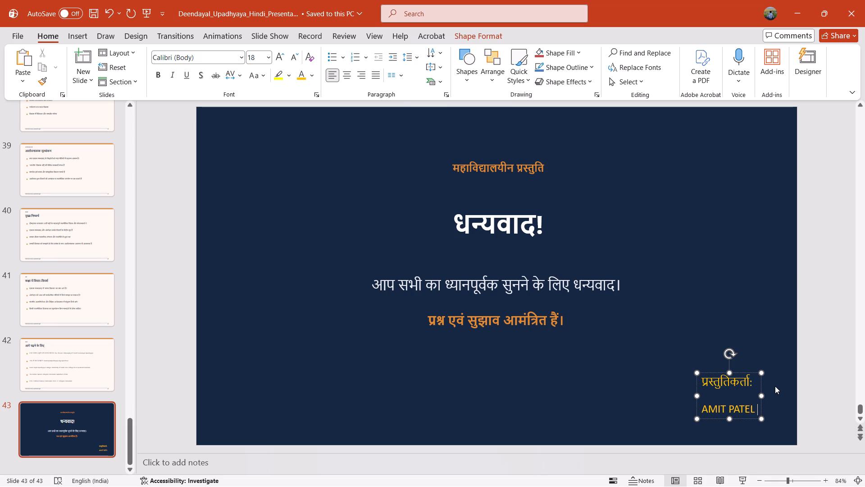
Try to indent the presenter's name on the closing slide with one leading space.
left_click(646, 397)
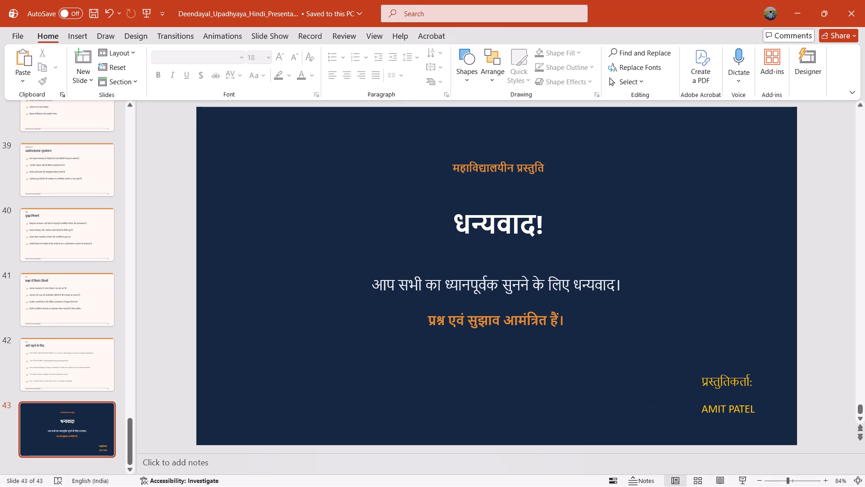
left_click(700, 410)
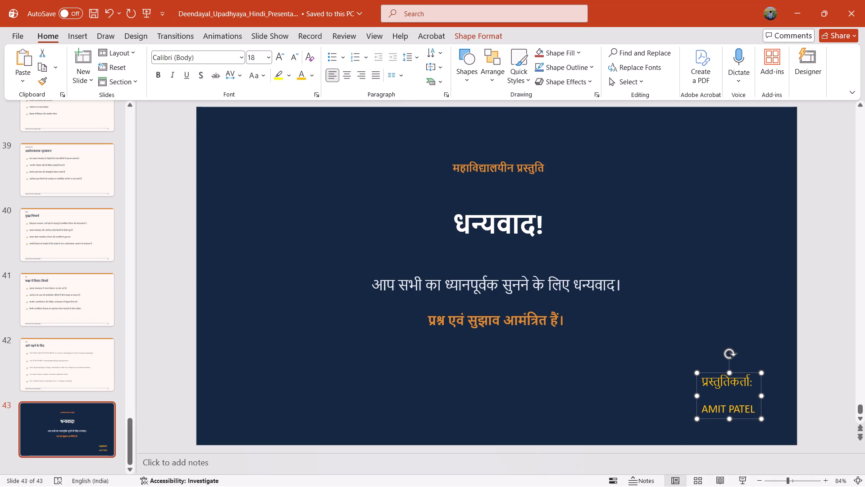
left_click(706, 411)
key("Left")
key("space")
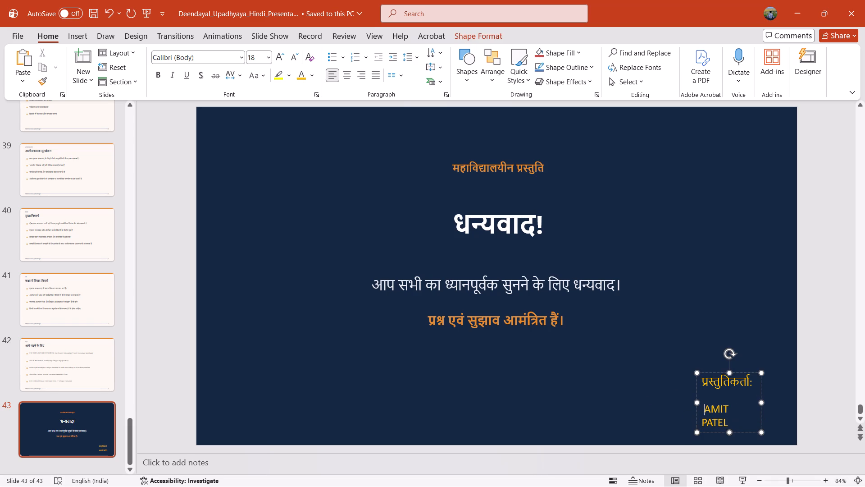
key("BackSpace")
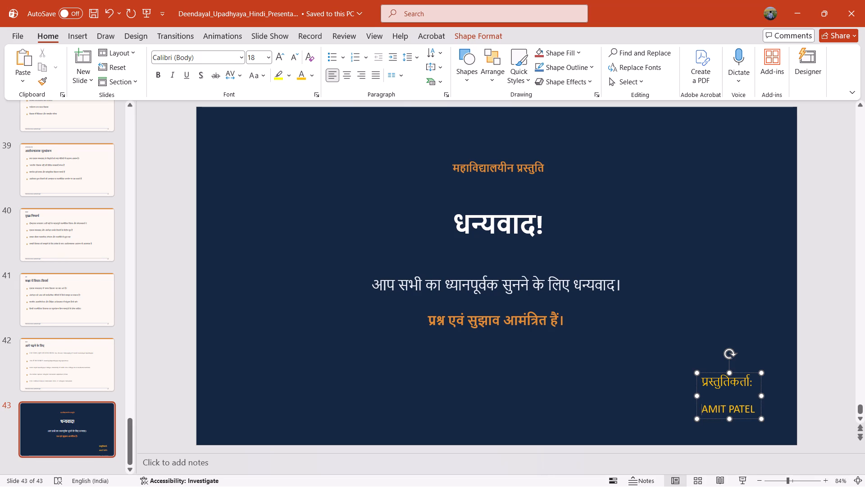
Widen the presenter text box slightly and indent the name by one space, keeping one blank line below the heading.
left_click_drag(763, 398, 769, 397)
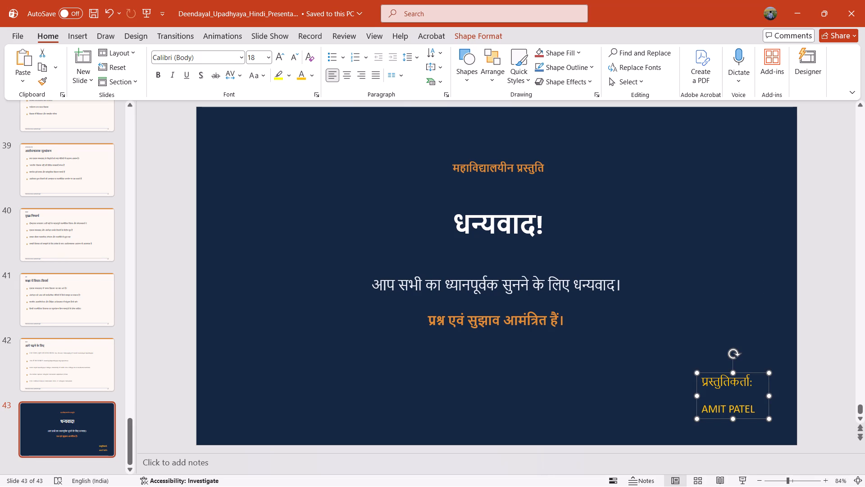
left_click(704, 409)
key("space")
key("space")
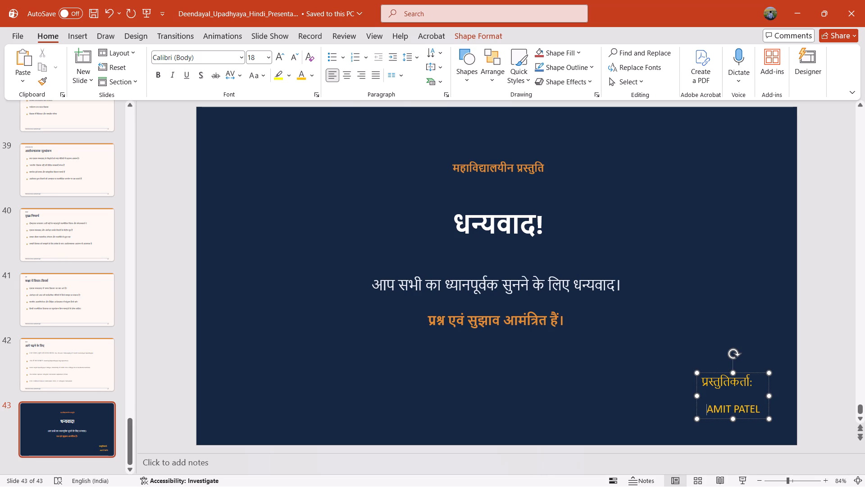
left_click(615, 372)
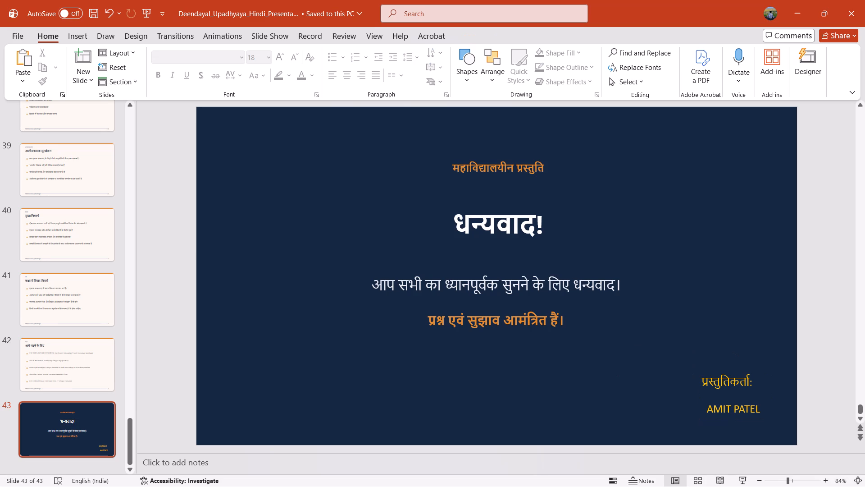
left_click(704, 409)
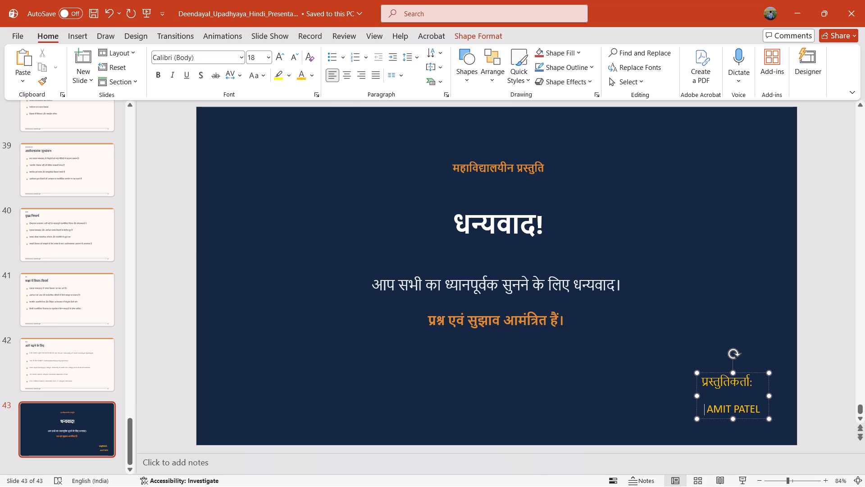
key("BackSpace")
key("BackSpace")
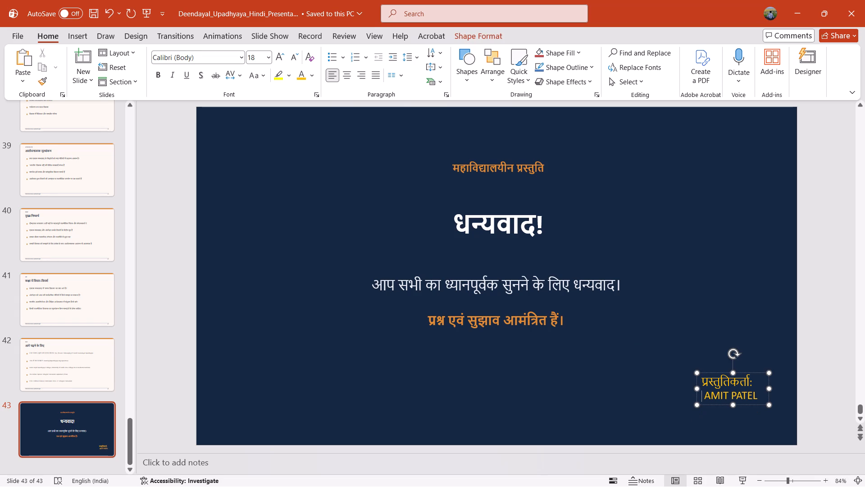
key("Return")
left_click(653, 402)
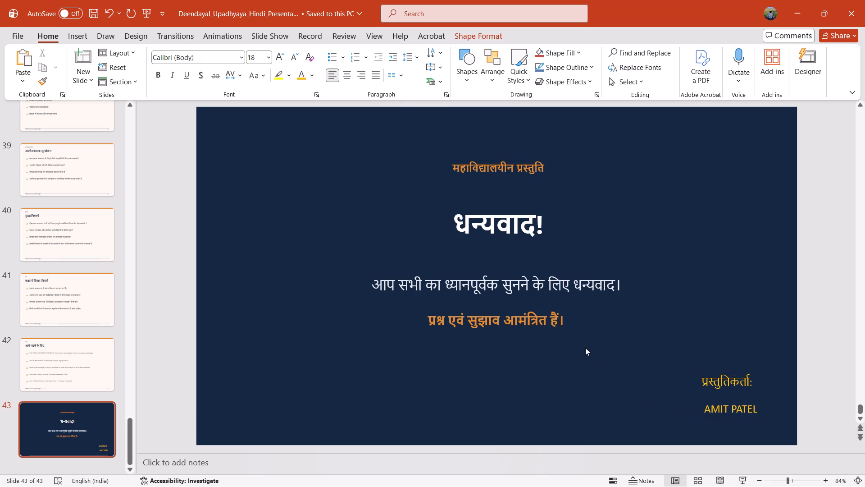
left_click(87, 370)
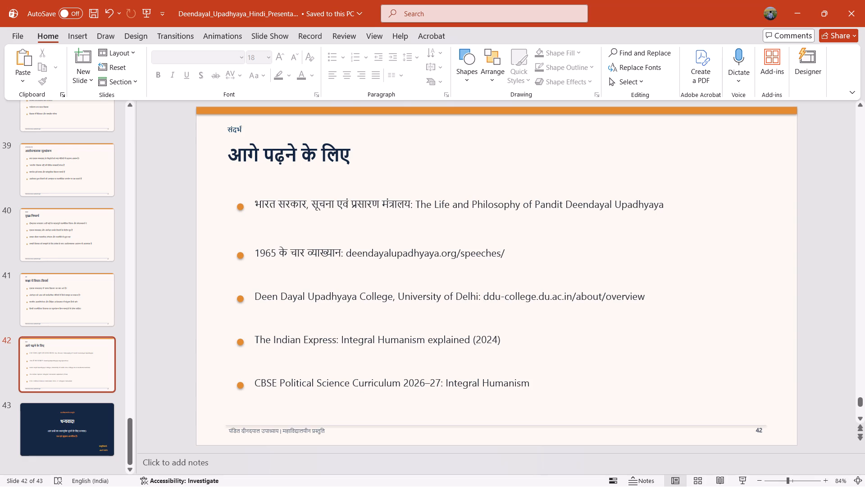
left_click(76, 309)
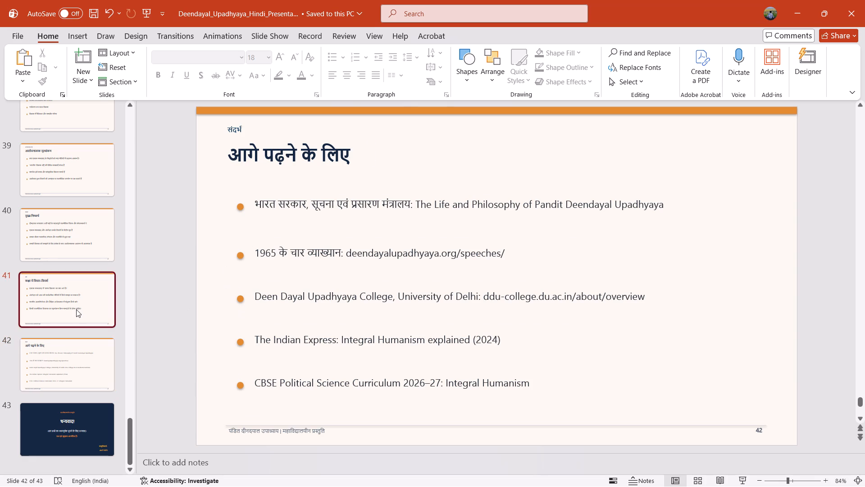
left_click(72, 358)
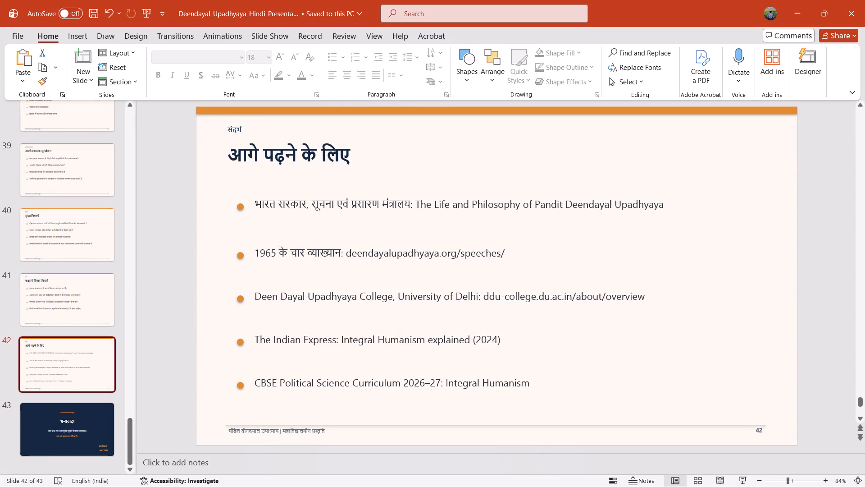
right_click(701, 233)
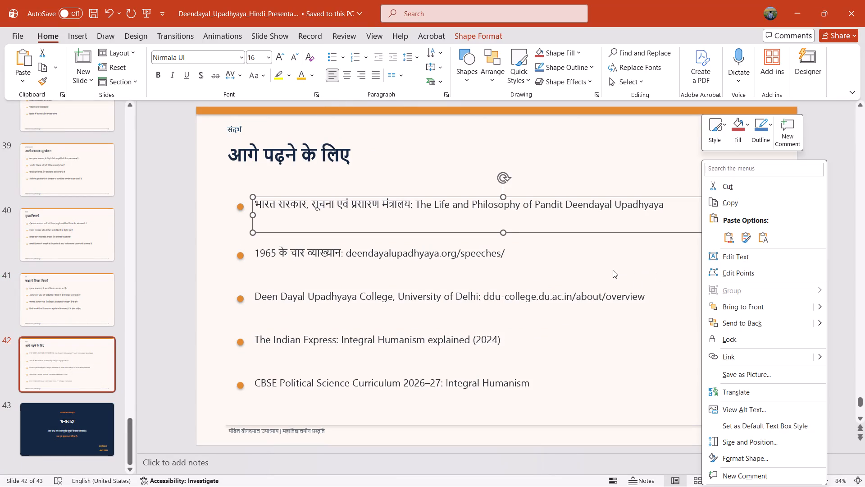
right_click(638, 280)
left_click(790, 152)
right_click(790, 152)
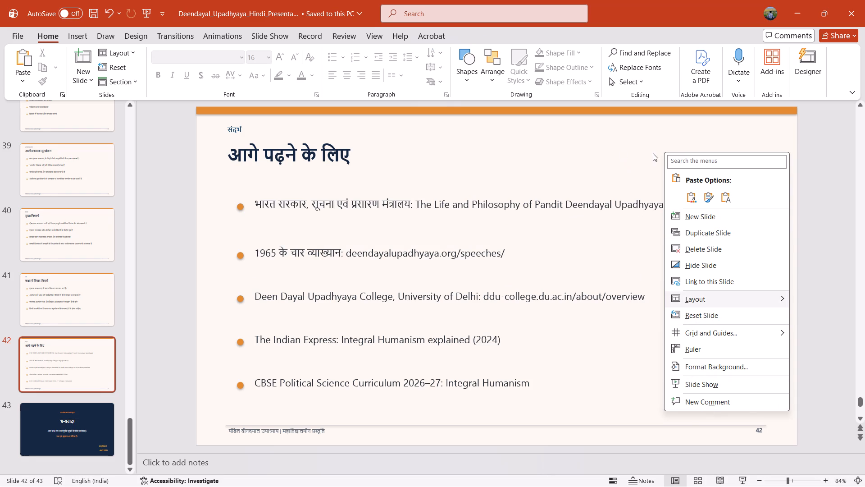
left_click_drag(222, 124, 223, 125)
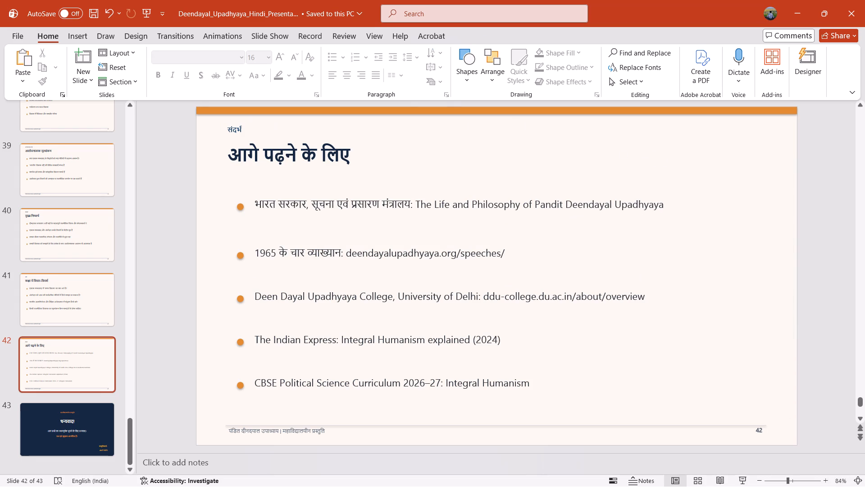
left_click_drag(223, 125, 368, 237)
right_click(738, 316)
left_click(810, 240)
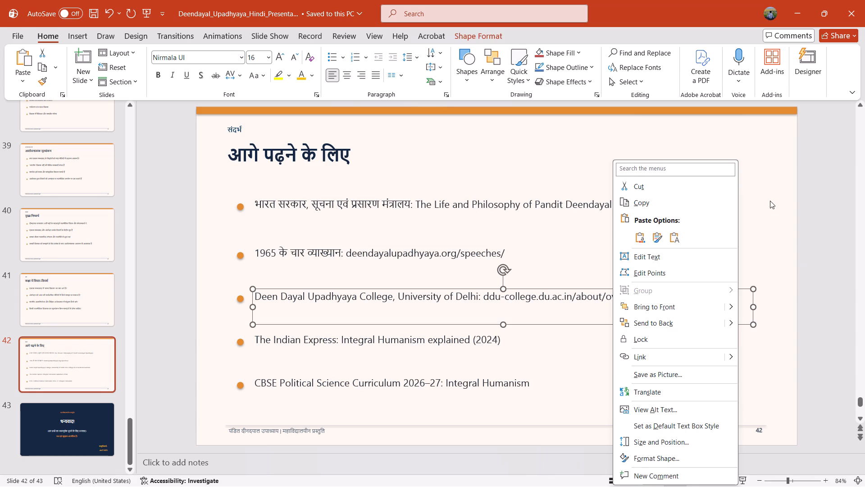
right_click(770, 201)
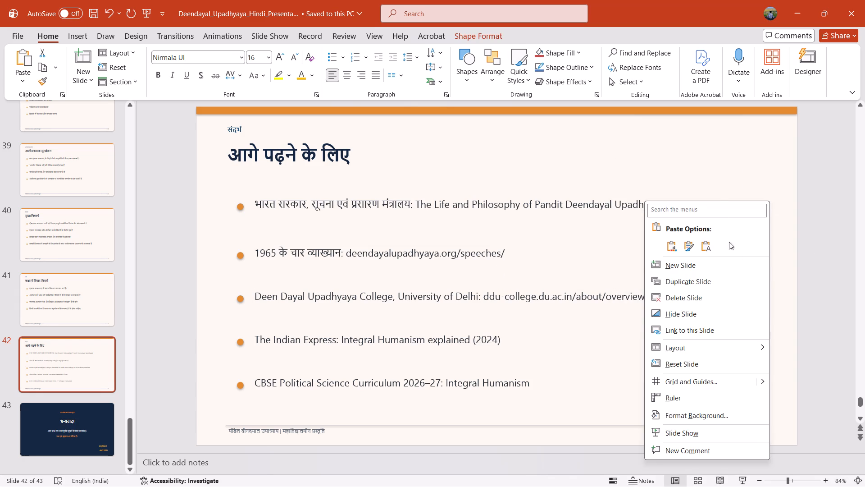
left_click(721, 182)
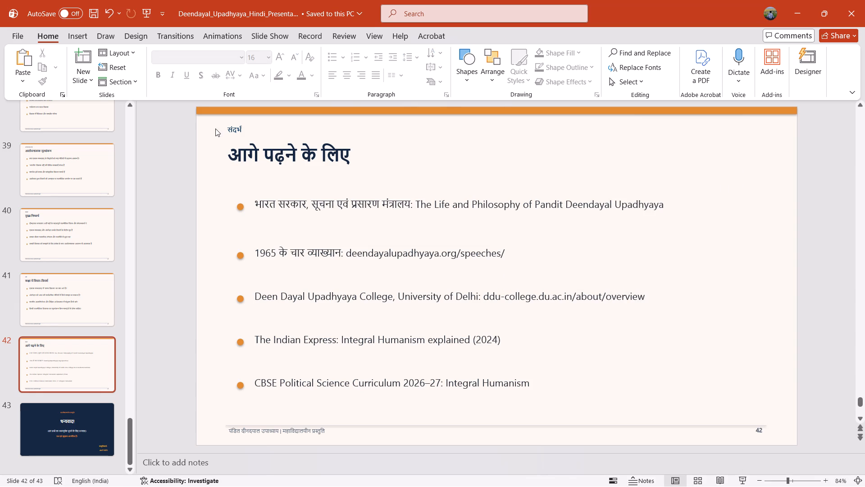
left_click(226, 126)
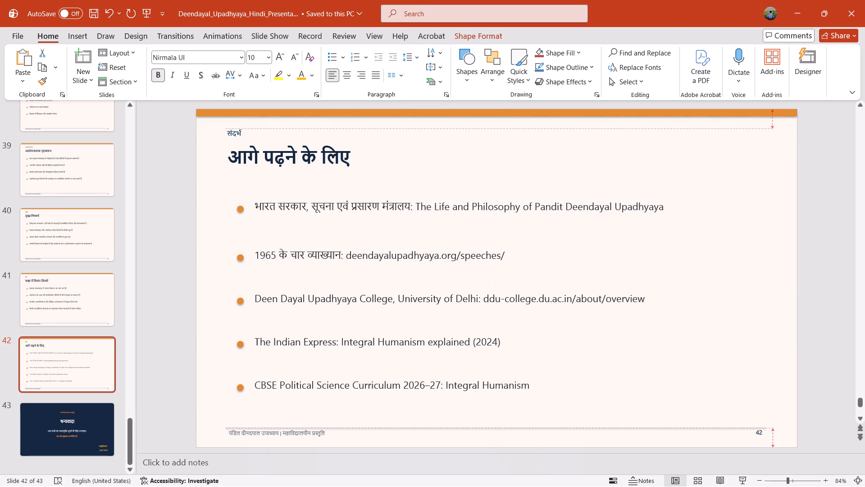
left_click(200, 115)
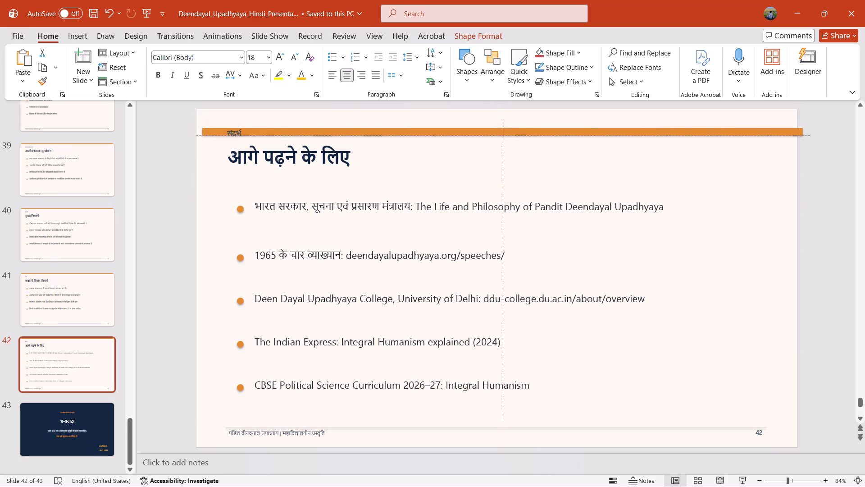
Review the content of the slides near the end of the deck, between slides 33 and 42.
scroll(201, 116, "up", 1)
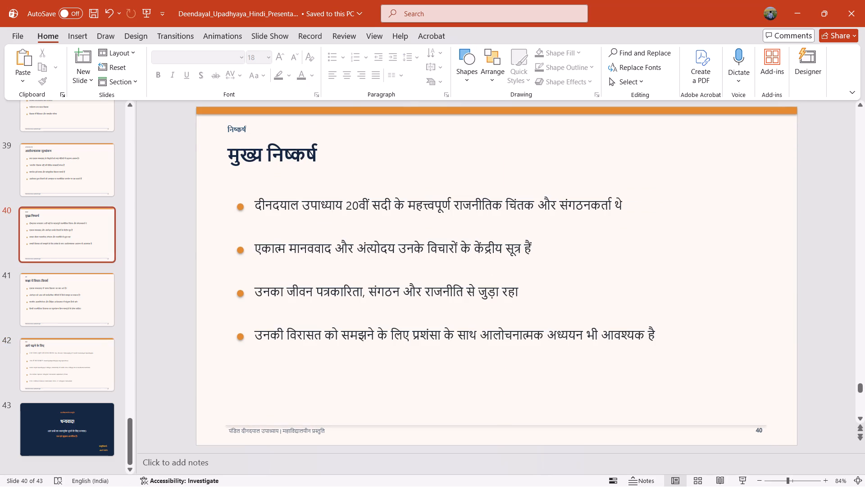
scroll(369, 144, "up", 4)
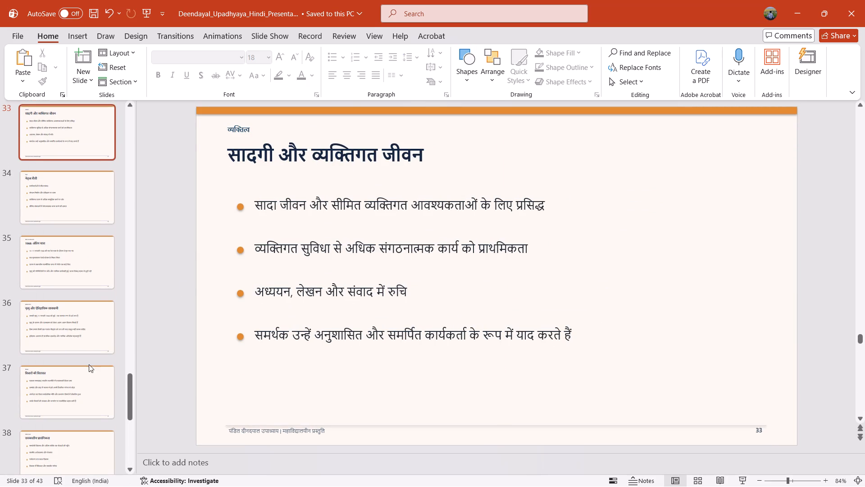
left_click(73, 389)
left_click(77, 343)
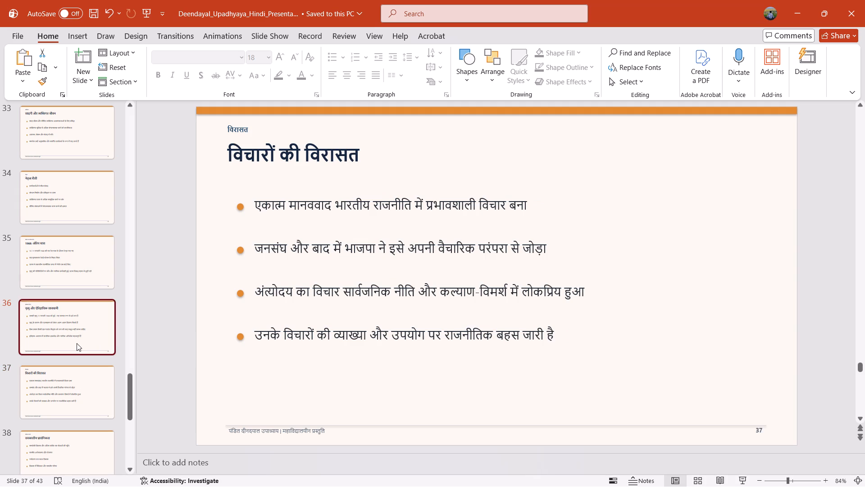
left_click(65, 453)
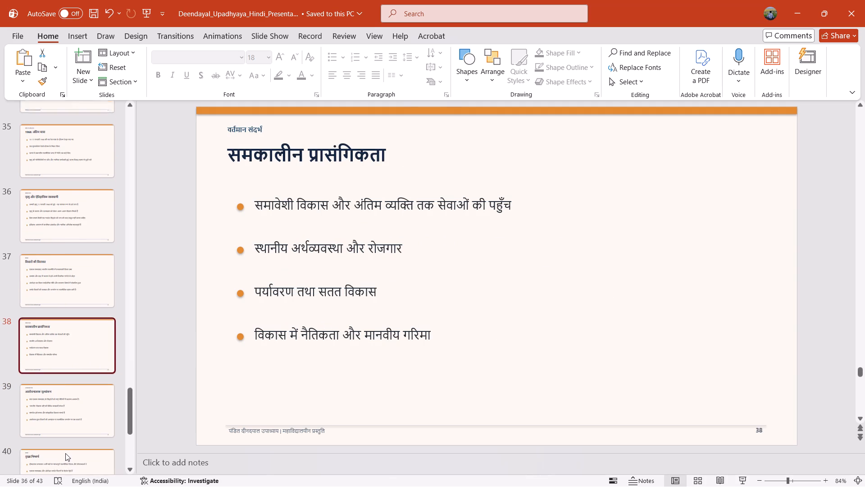
left_click(72, 454)
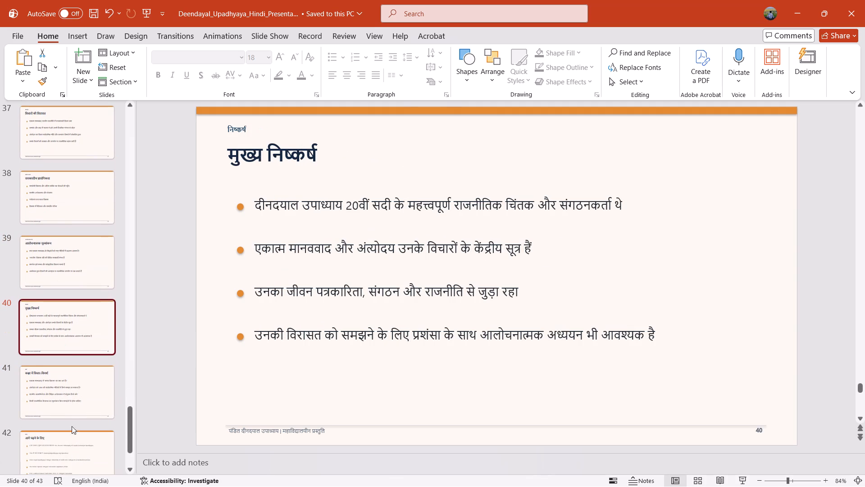
left_click(80, 391)
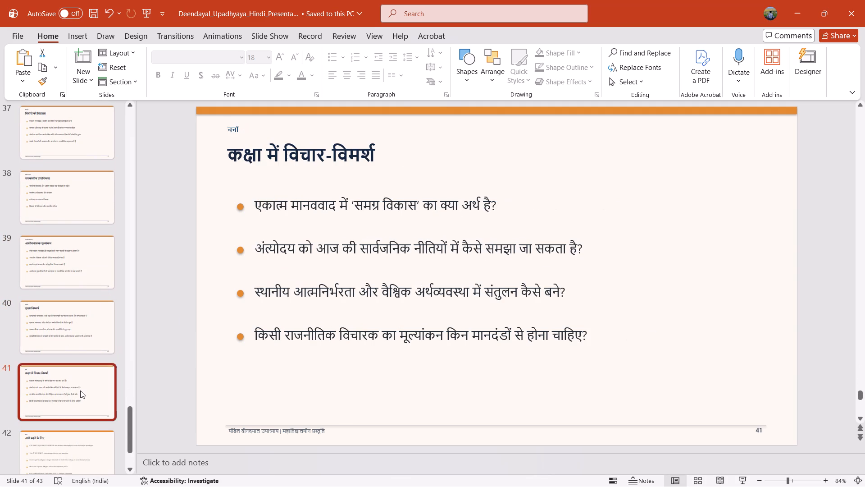
left_click(73, 443)
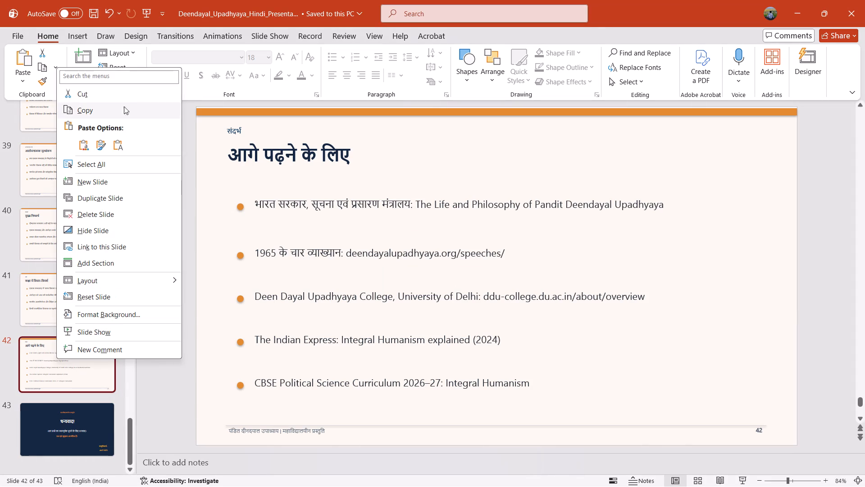
left_click(125, 92)
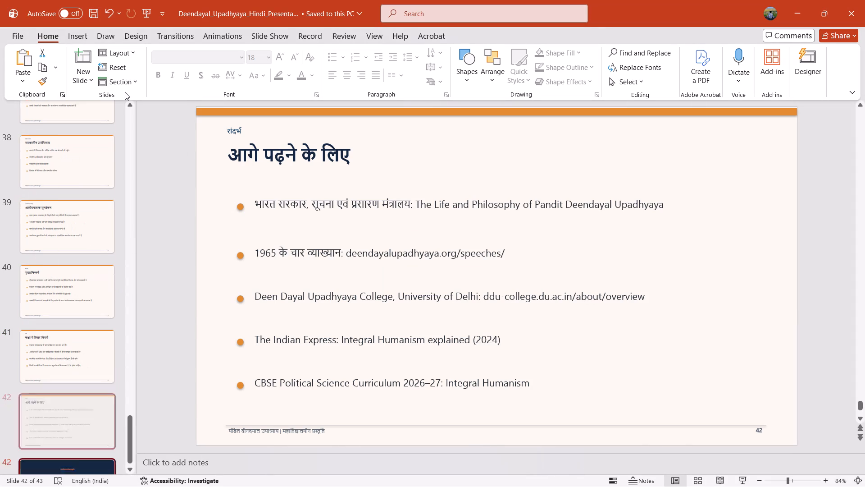
left_click_drag(211, 253, 214, 303)
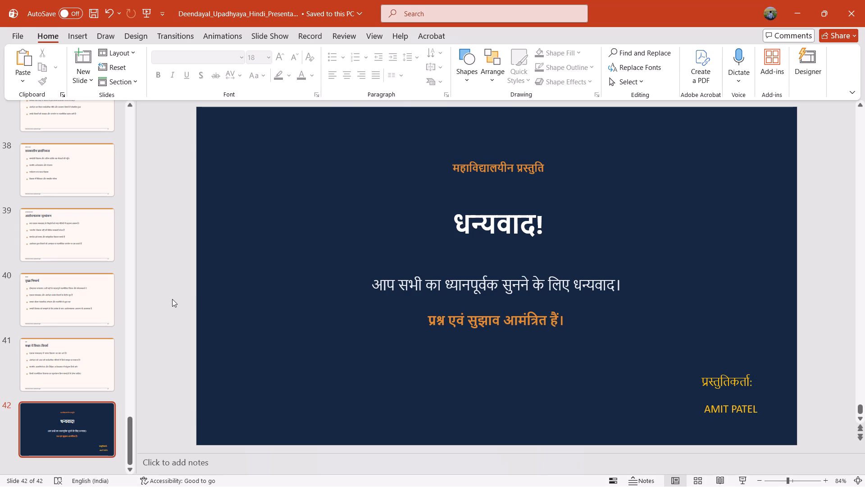
Review the remaining slides in reverse order, from the class discussion slide 41 back to the title slide.
left_click(56, 380)
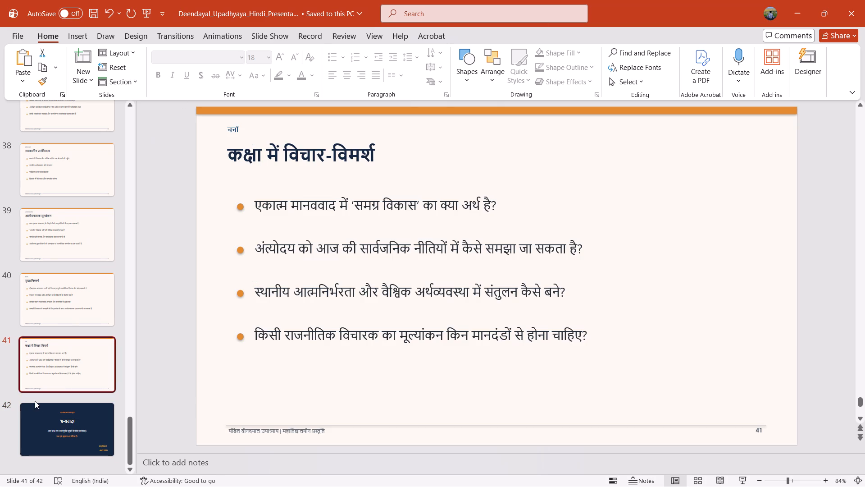
left_click(67, 307)
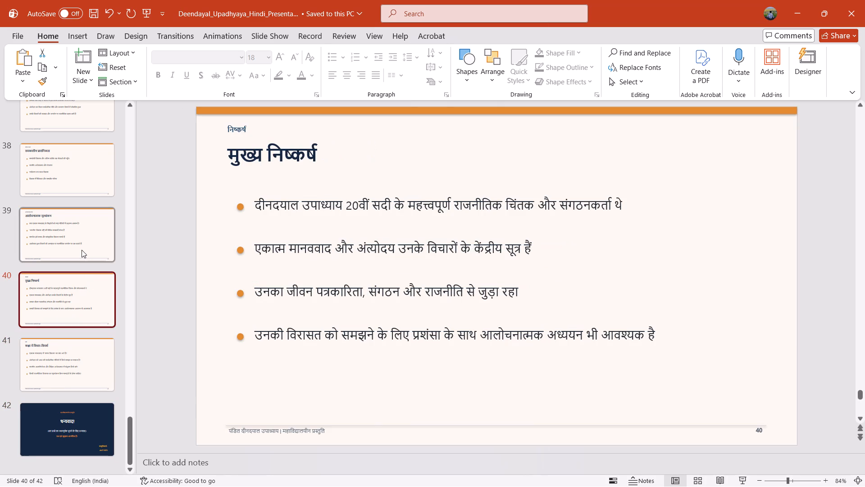
left_click(82, 250)
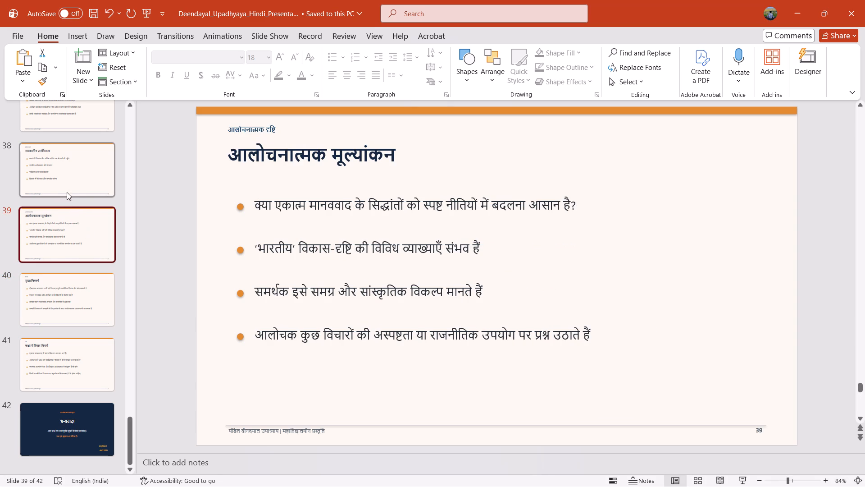
left_click(59, 184)
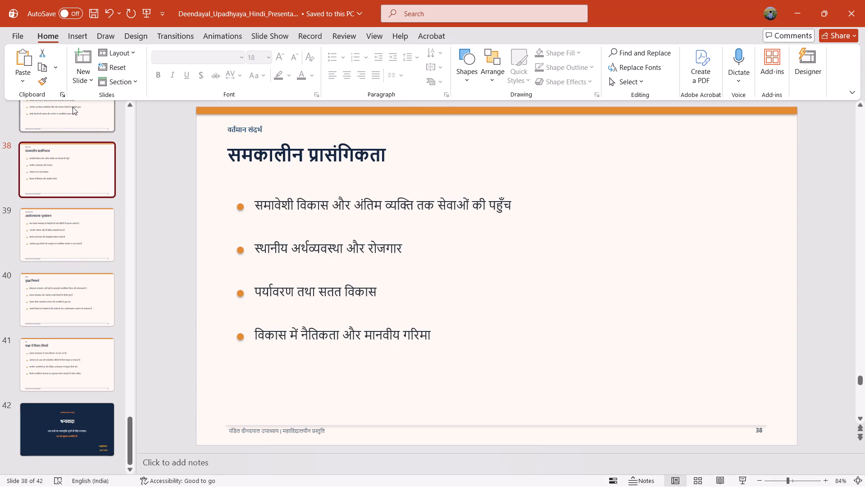
left_click(82, 121)
key("Up")
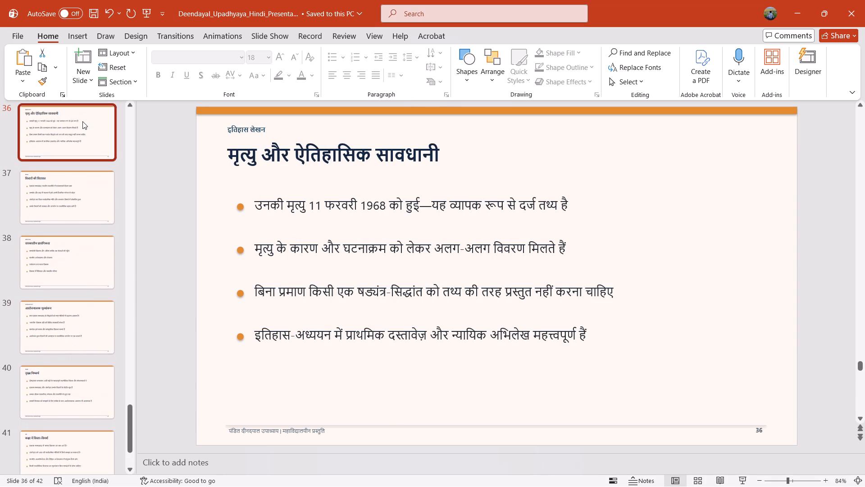
key("Down")
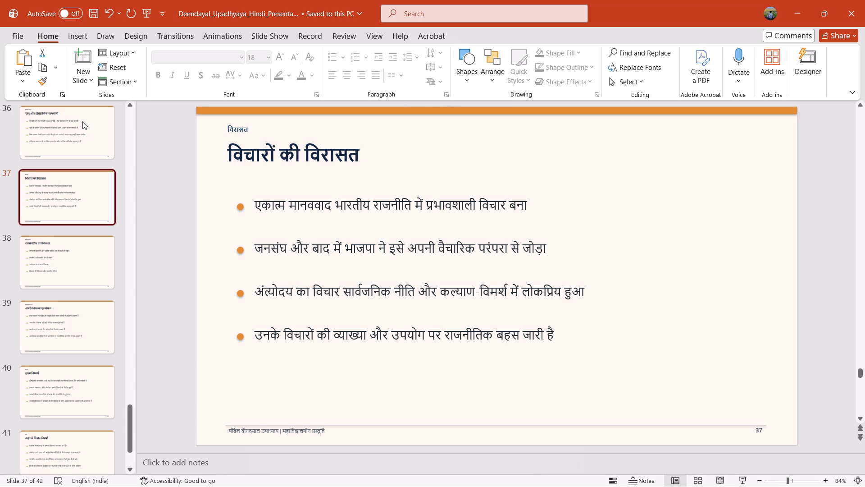
key("Up")
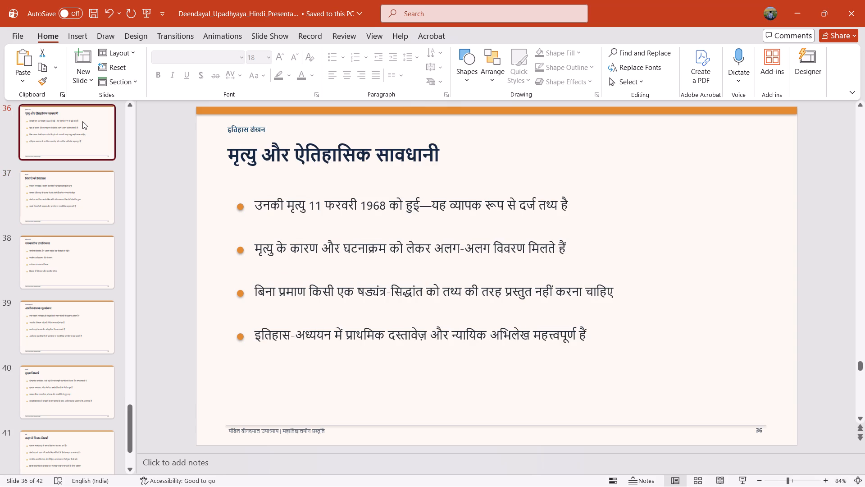
key("Up")
key("Up")
key("Up")
key("Up")
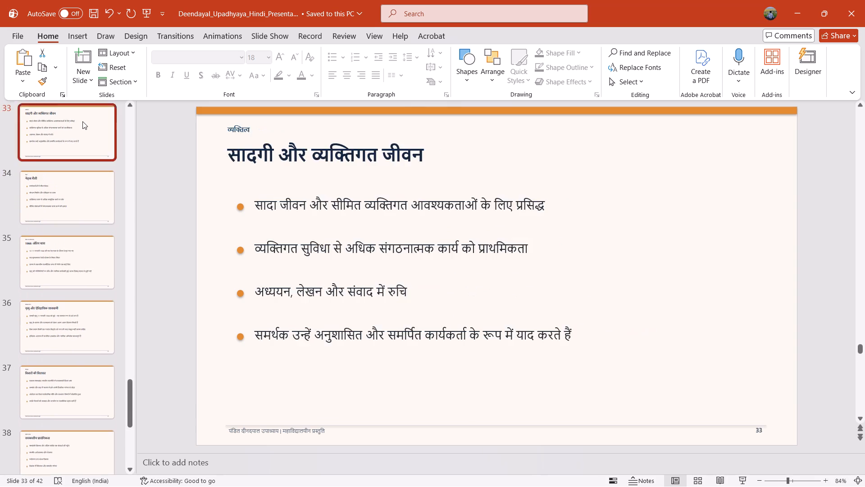
key("Up")
key("Up")
key("Up")
key("Up")
key("Up")
key("Up")
key("Up")
key("Up")
key("Up")
key("Up")
key("Up")
key("Up")
key("Up")
key("Up")
key("Up")
key("Up")
key("Up")
key("Up")
key("Up")
key("Up")
key("Up")
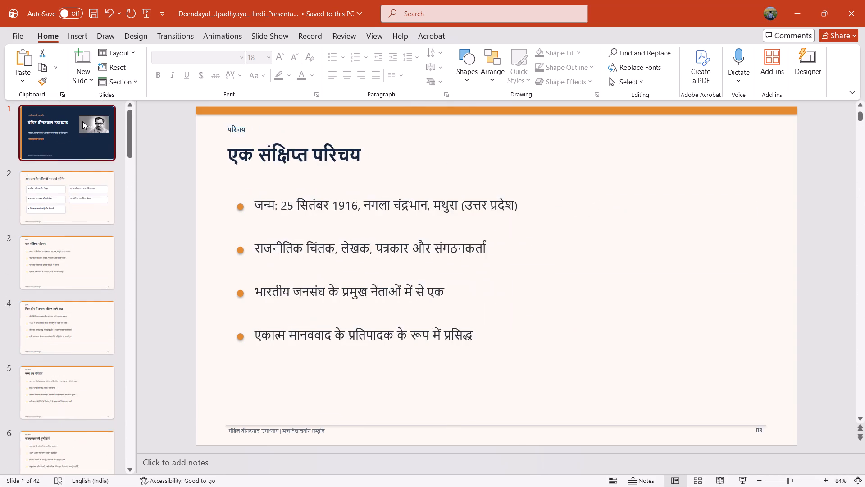
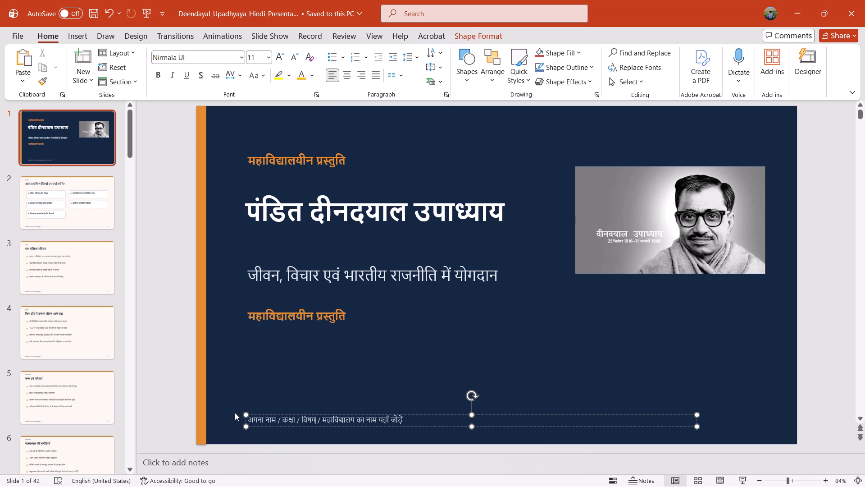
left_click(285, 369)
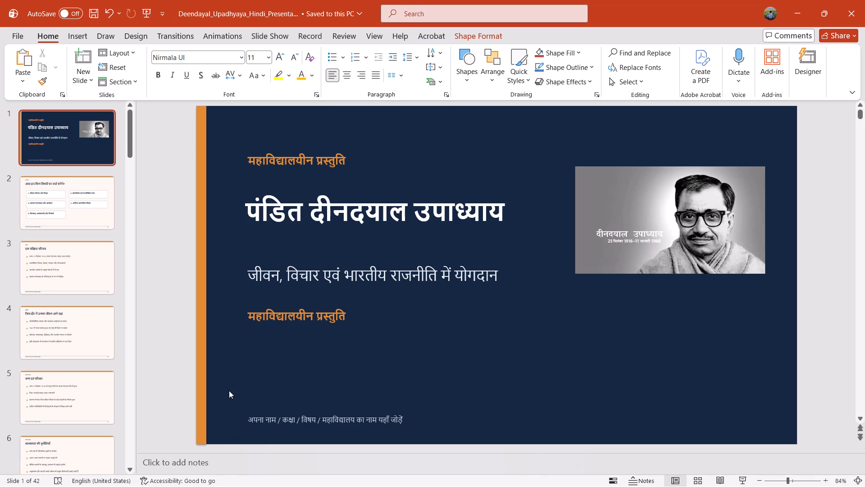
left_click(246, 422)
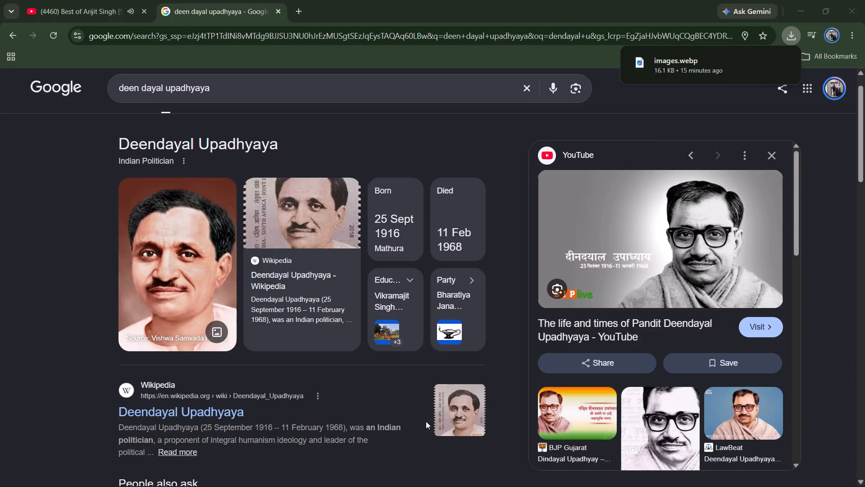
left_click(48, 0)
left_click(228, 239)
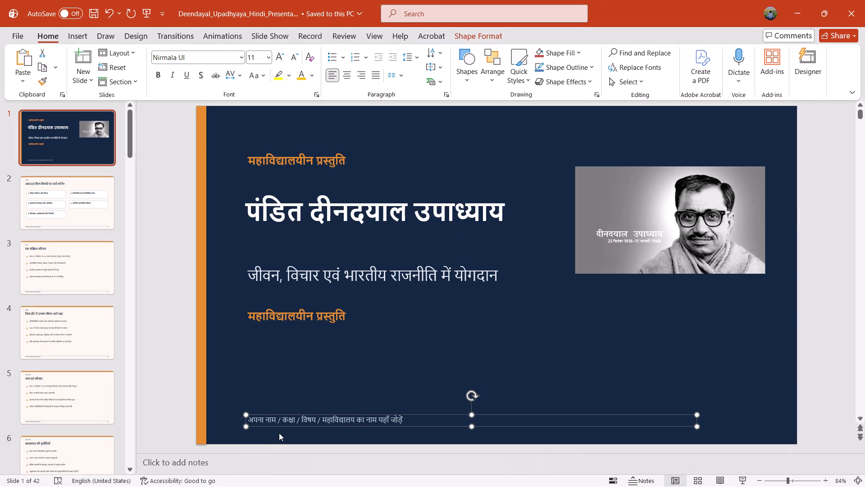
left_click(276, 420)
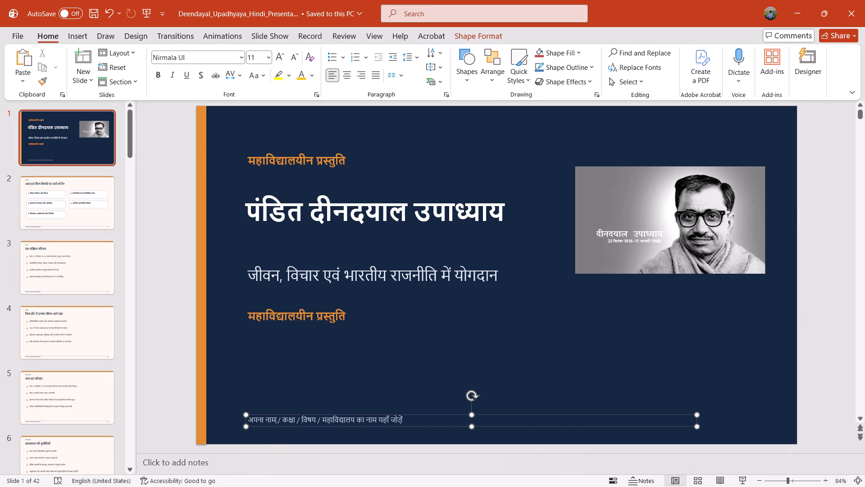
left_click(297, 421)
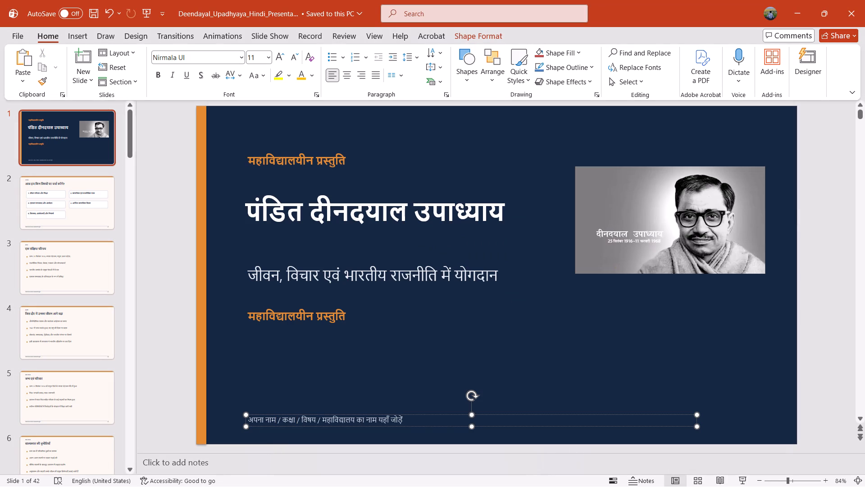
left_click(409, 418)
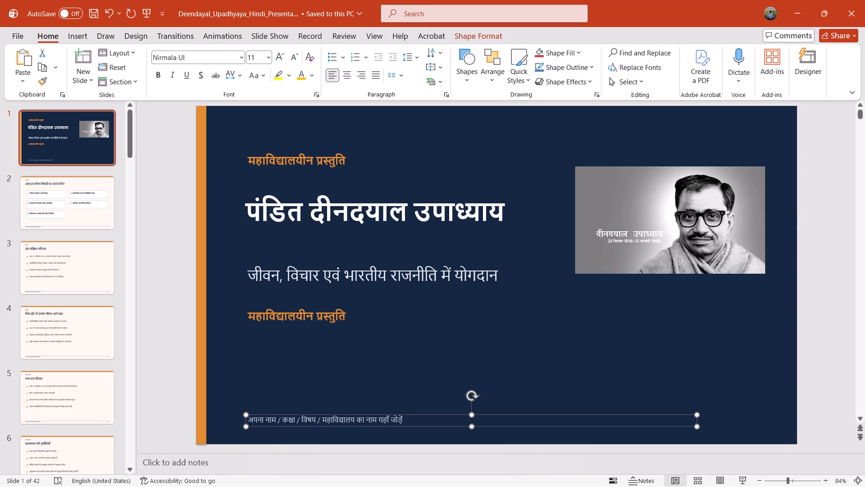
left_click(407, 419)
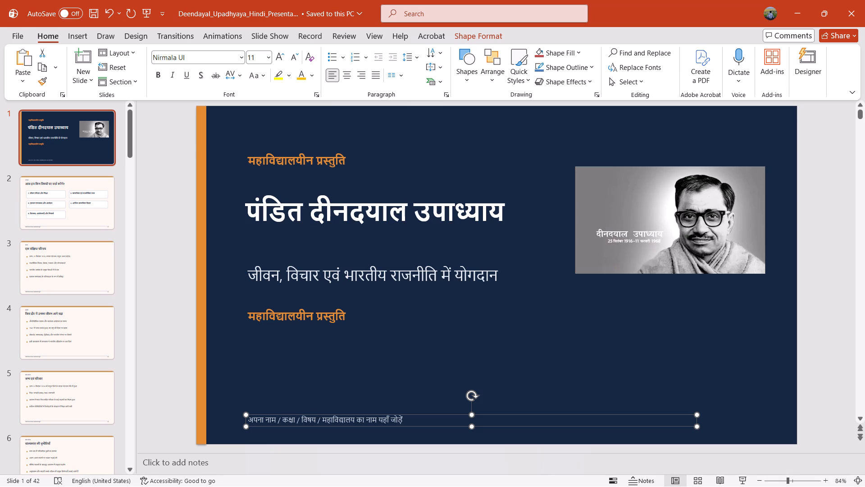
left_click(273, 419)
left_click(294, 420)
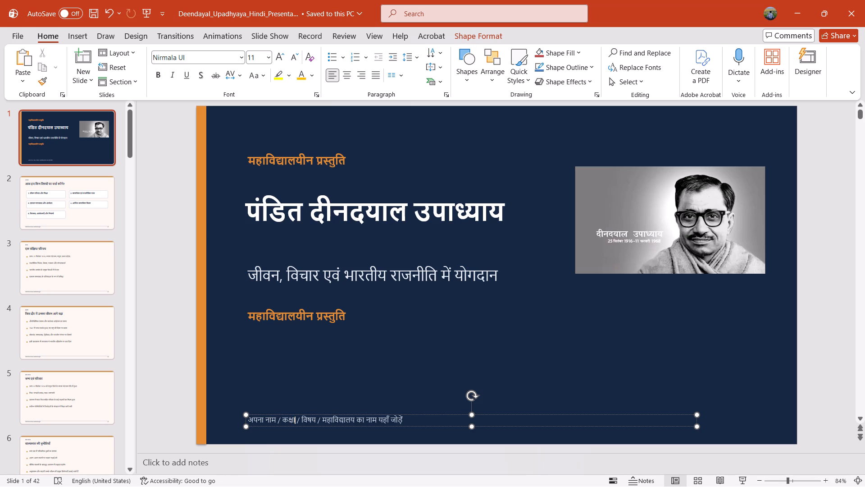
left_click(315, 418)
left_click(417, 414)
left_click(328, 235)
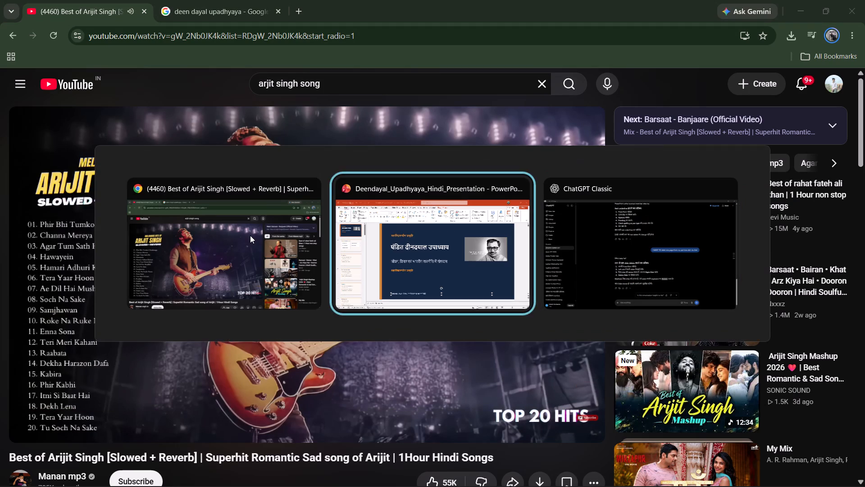
Replace the "अपना नाम" placeholder in the title slide's footer line with the presenter's name in capitals.
left_click(274, 418)
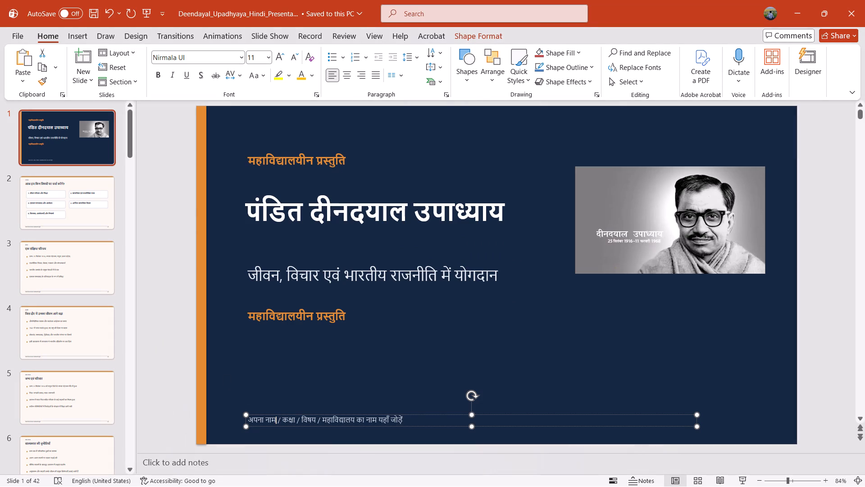
key("BackSpace")
key("BackSpace")
key("BackSpace")
key("BackSpace")
key("BackSpace")
key("BackSpace")
key("BackSpace")
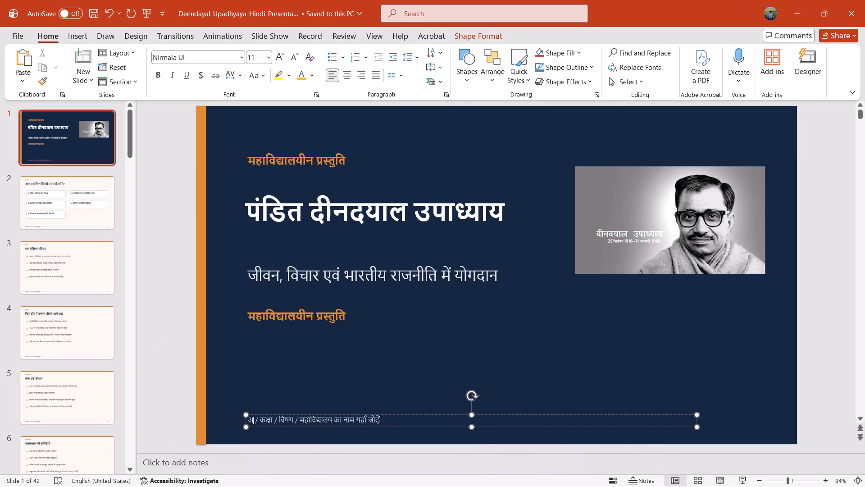
key("BackSpace")
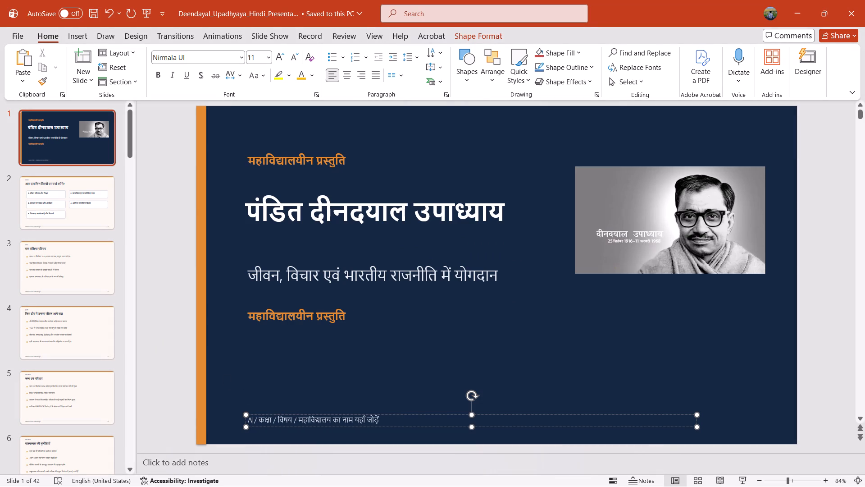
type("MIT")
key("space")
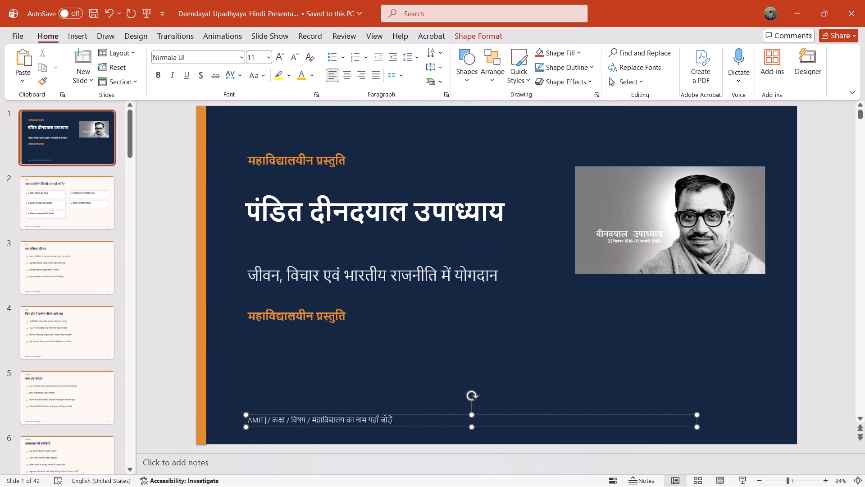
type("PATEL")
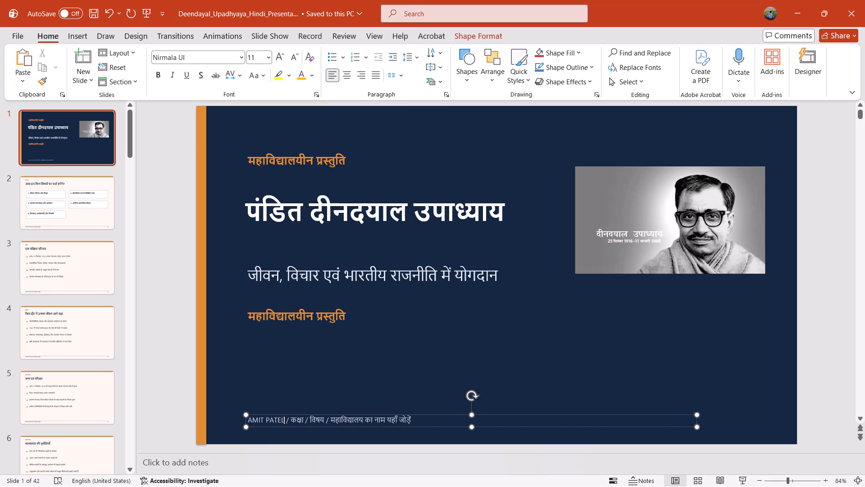
Replace the "कक्षा" placeholder in the title slide's footer line with "M.A.".
left_click(303, 420)
key("BackSpace")
key("BackSpace")
key("BackSpace")
key("BackSpace")
key("BackSpace")
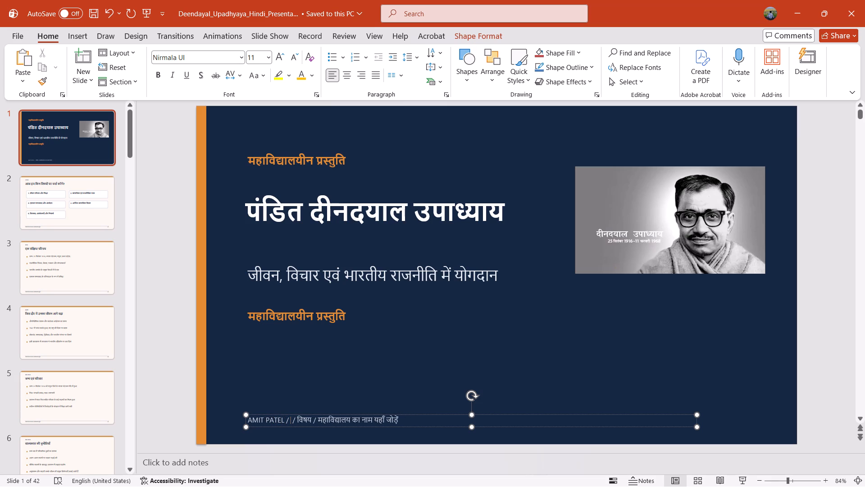
key("m")
type(".A")
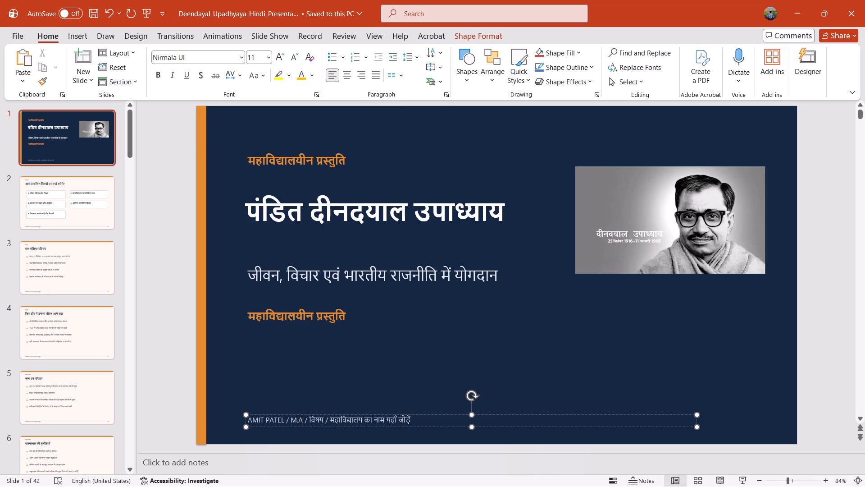
key("comma")
key("BackSpace")
key("period")
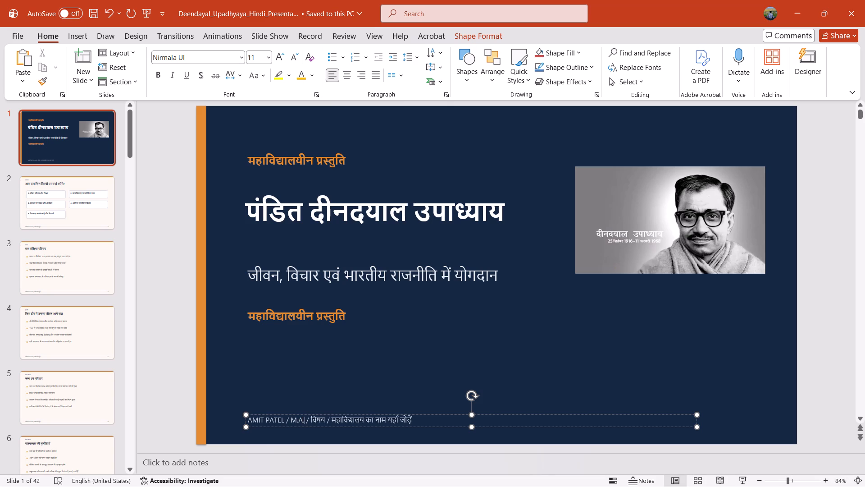
Replace the "विषय" placeholder in the title slide's footer line with "POLITICAL SCIENCE".
left_click(326, 419)
key("BackSpace")
key("BackSpace")
key("BackSpace")
key("BackSpace")
key("BackSpace")
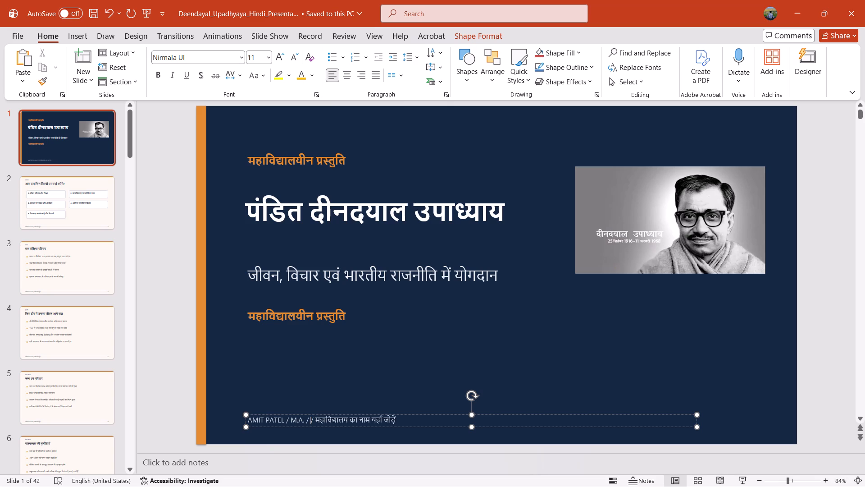
type("POLITICAL")
key("space")
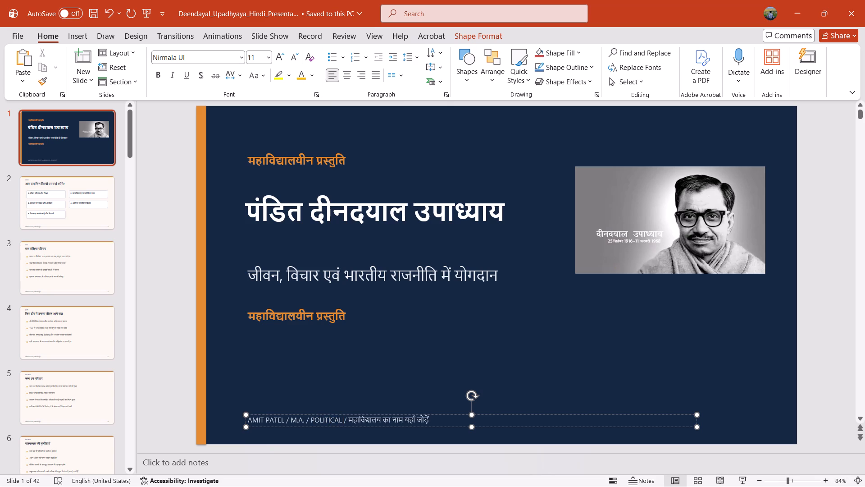
type("SCIENCE")
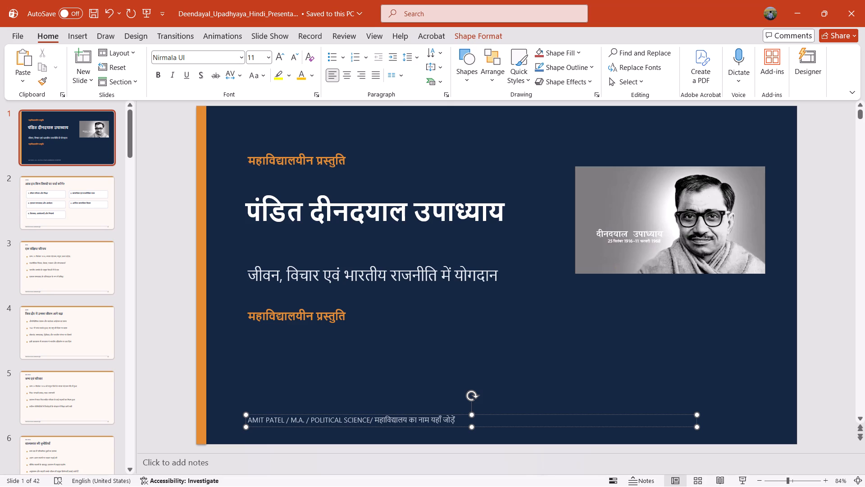
Switch to Chrome and search Google for the college using the suggestion "bheru lal patidar".
left_click(461, 422)
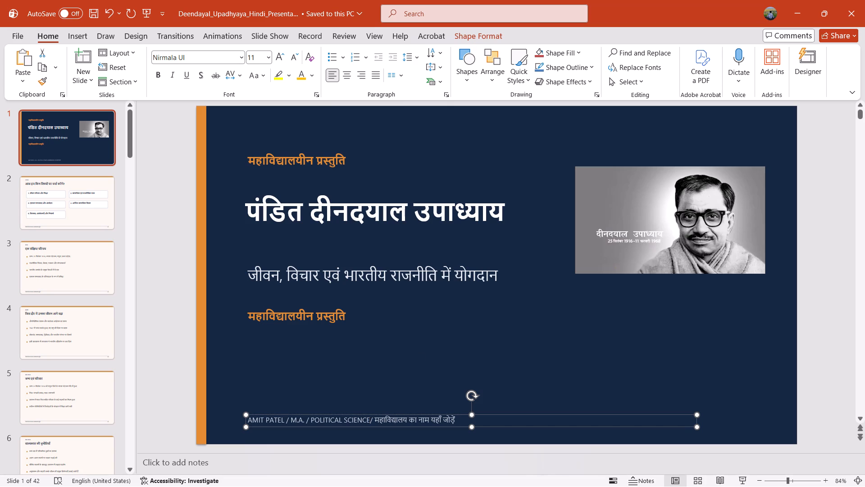
left_click(455, 422)
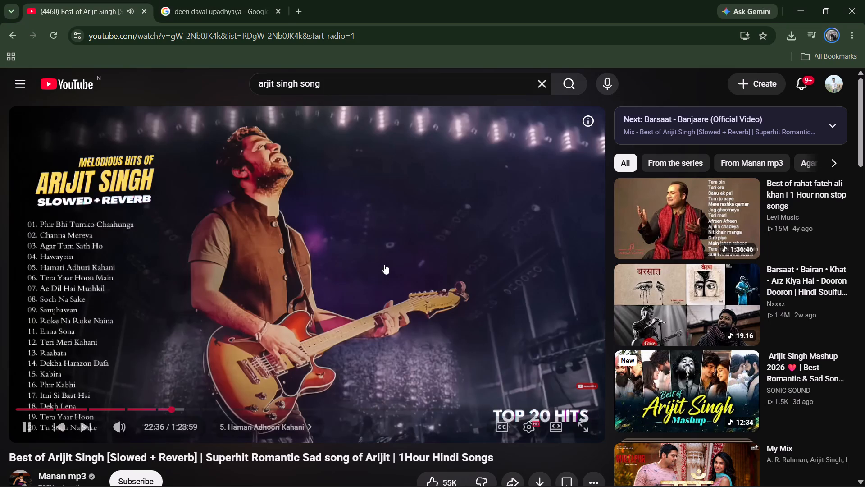
left_click(249, 0)
left_click(534, 83)
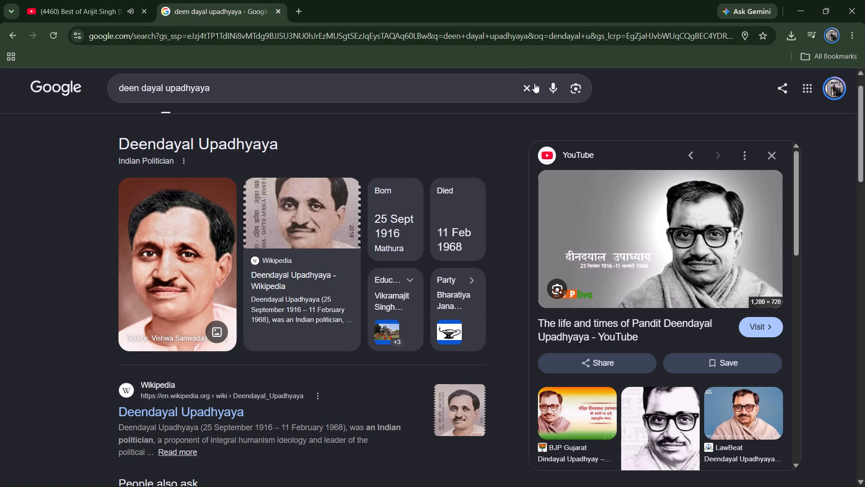
type("BHER")
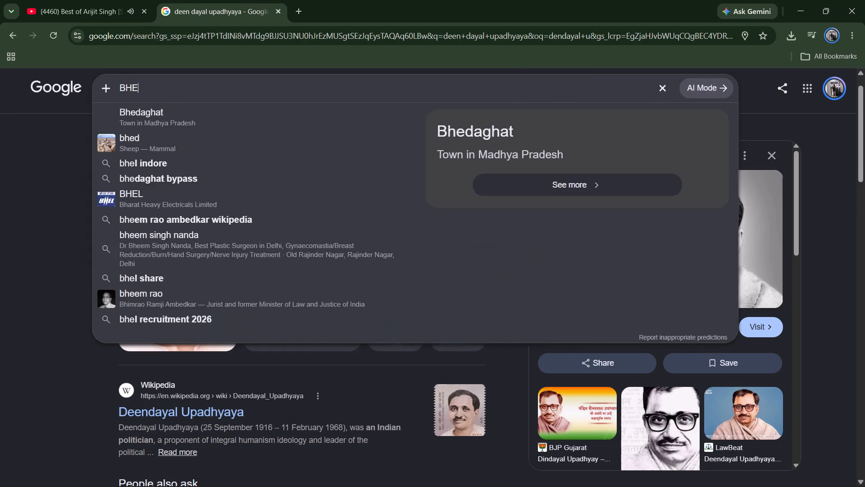
key("BackSpace")
key("BackSpace")
key("BackSpace")
key("BackSpace")
key("BackSpace")
key("BackSpace")
key("BackSpace")
key("BackSpace")
key("BackSpace")
key("BackSpace")
key("BackSpace")
key("BackSpace")
key("BackSpace")
key("BackSpace")
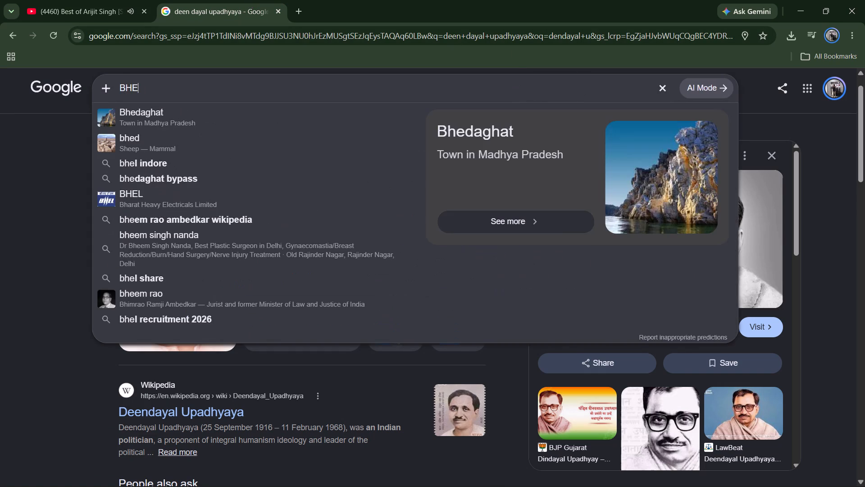
type("bheru")
key("space")
type("lal")
key("space")
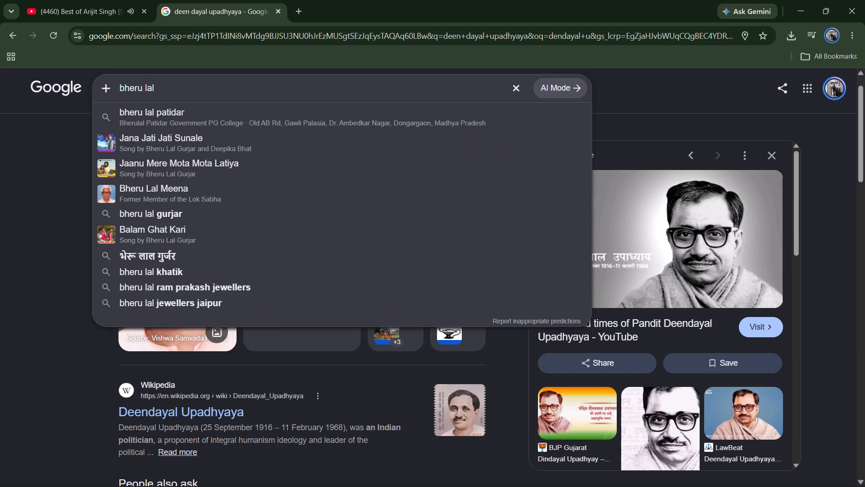
left_click(473, 119)
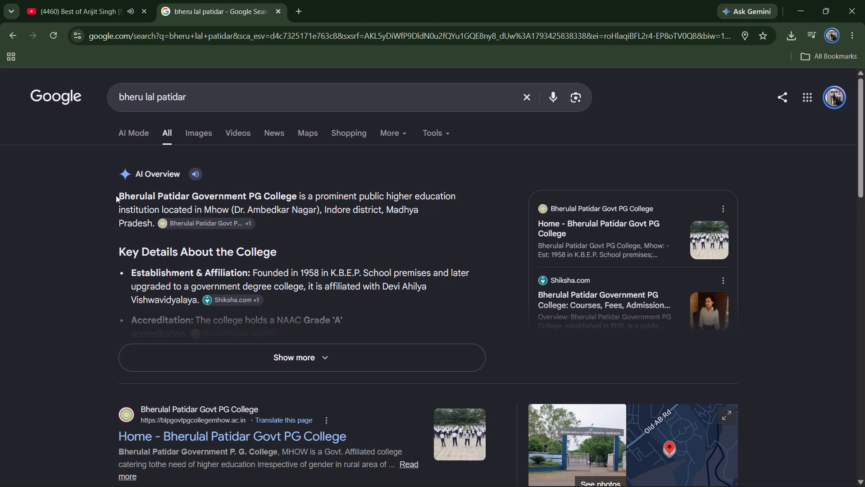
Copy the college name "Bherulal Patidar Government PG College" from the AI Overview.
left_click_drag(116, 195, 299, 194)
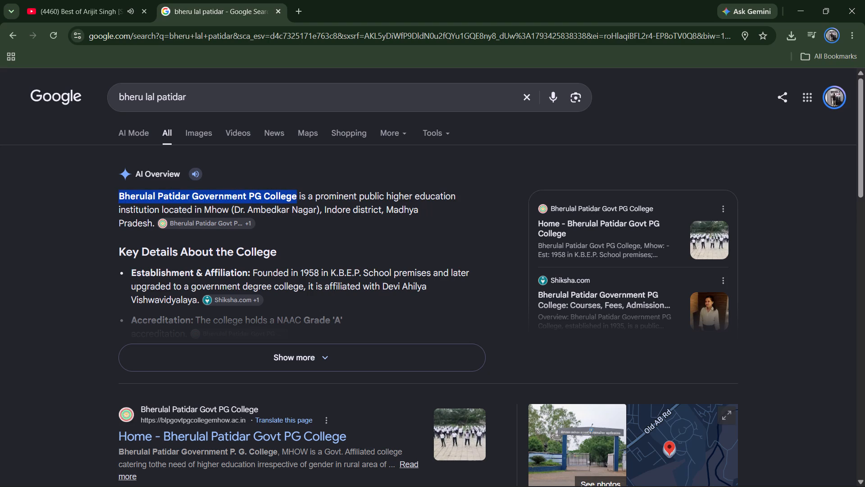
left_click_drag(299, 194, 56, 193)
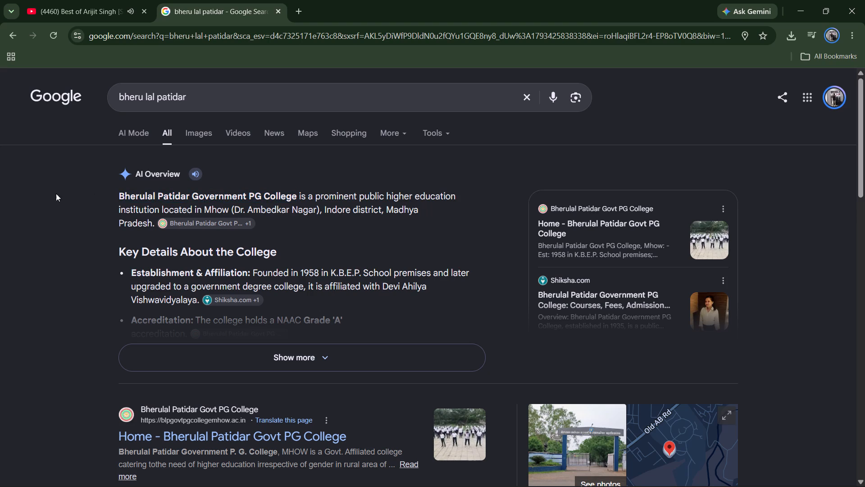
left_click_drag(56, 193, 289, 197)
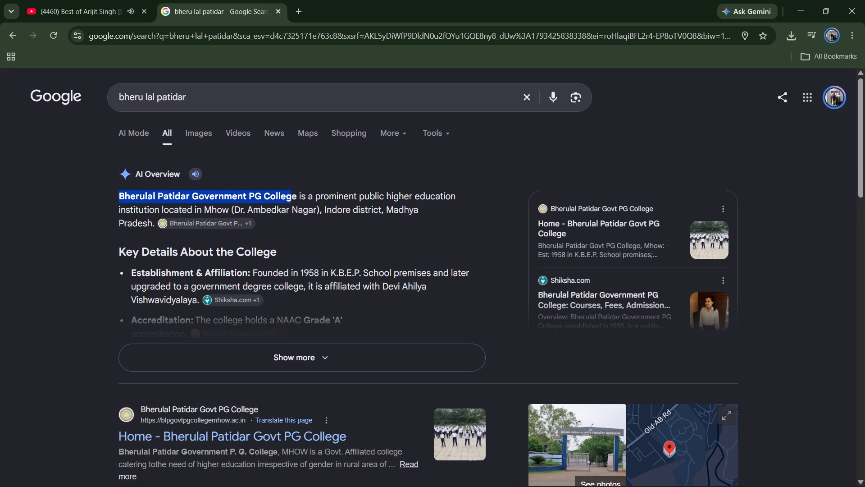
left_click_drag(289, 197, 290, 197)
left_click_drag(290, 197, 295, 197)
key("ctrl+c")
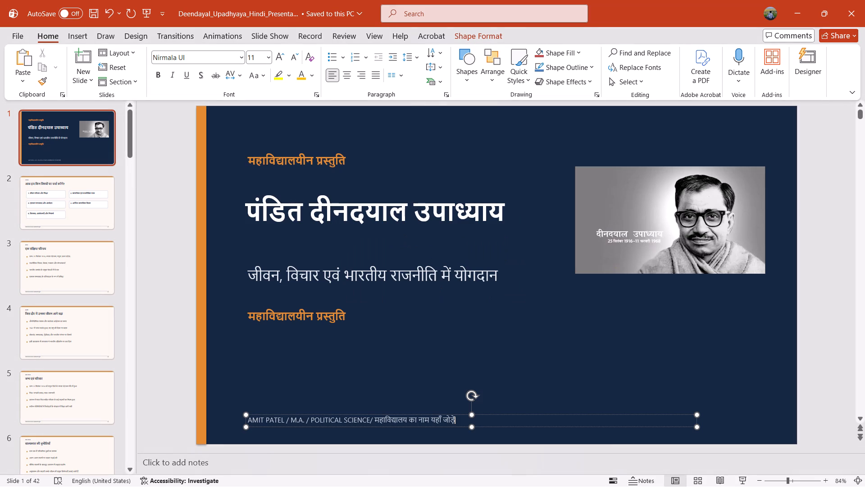
In PowerPoint, delete the Hindi college-name placeholder after "POLITICAL SCIENCE/" in the title slide's footer line.
key("BackSpace")
key("BackSpace")
key("BackSpace")
key("BackSpace")
key("BackSpace")
key("BackSpace")
key("BackSpace")
key("BackSpace")
key("BackSpace")
key("BackSpace")
key("BackSpace")
key("BackSpace")
key("BackSpace")
key("BackSpace")
key("BackSpace")
key("BackSpace")
key("BackSpace")
key("BackSpace")
key("BackSpace")
key("BackSpace")
key("BackSpace")
key("BackSpace")
key("BackSpace")
key("BackSpace")
key("BackSpace")
key("BackSpace")
key("BackSpace")
key("BackSpace")
key("BackSpace")
key("BackSpace")
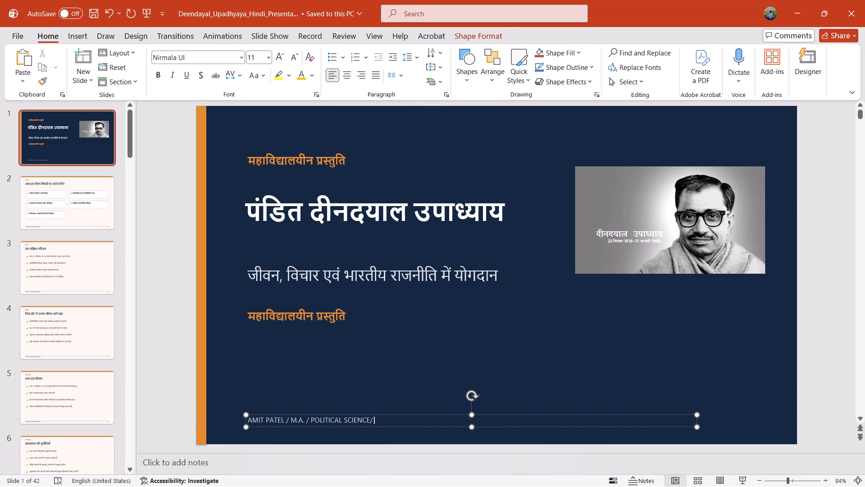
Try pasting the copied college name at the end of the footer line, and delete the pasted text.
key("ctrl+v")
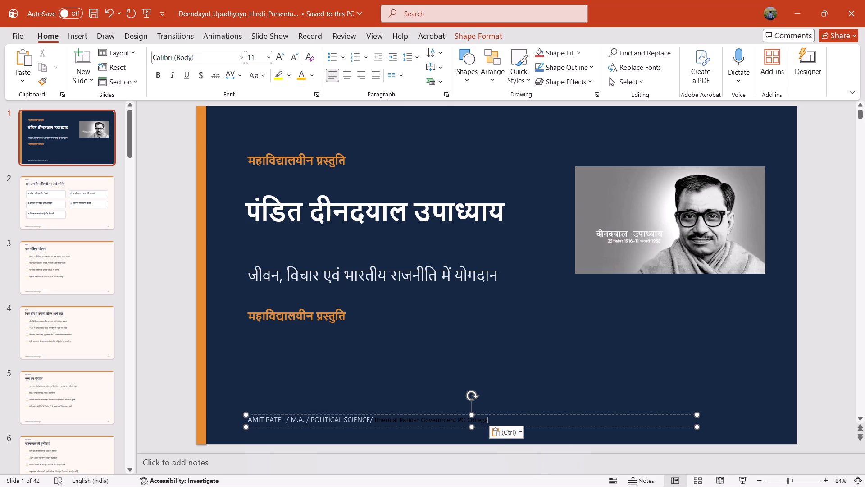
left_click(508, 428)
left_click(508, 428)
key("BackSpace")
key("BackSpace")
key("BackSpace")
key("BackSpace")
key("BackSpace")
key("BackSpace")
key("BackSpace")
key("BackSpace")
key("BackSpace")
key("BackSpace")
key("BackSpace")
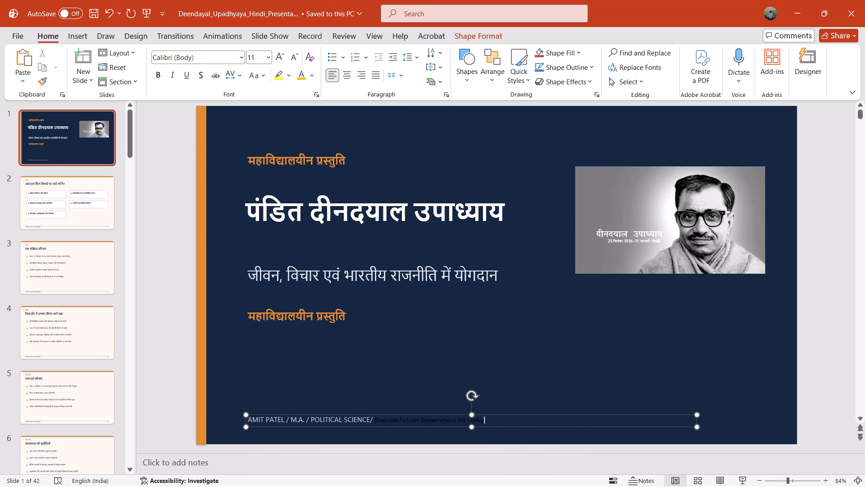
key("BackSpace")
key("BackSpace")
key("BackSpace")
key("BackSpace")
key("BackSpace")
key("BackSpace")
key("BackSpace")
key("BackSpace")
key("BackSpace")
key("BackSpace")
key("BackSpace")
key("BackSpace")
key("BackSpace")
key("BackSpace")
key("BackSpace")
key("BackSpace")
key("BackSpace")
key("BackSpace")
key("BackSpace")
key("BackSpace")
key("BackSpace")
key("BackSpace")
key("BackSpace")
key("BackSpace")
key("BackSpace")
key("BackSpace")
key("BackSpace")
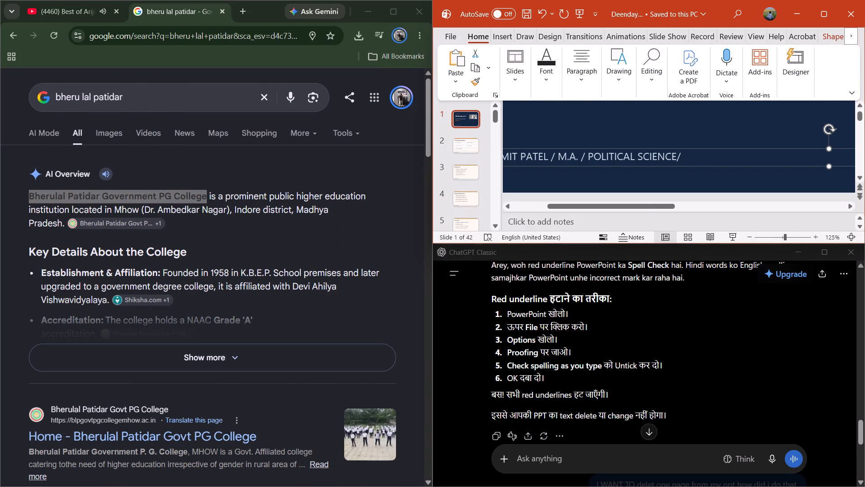
left_click(677, 159)
key("Right")
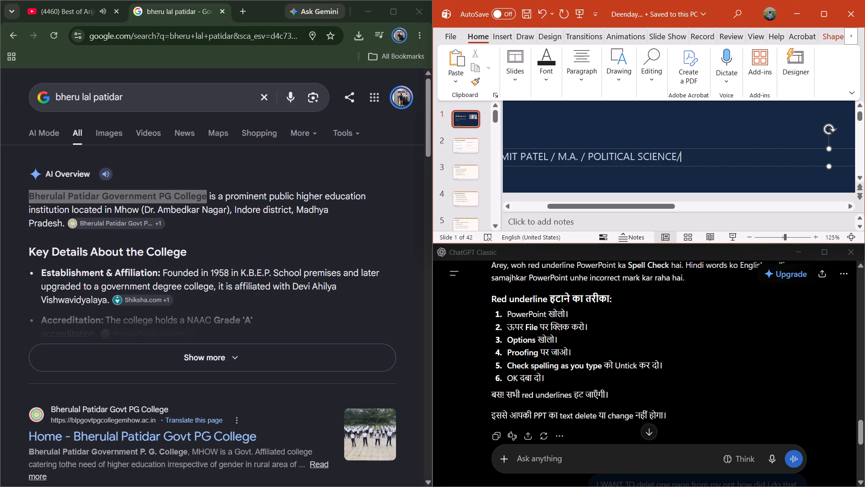
key("b")
type("HER")
type("UL")
type("AL PATIDAR")
key("space")
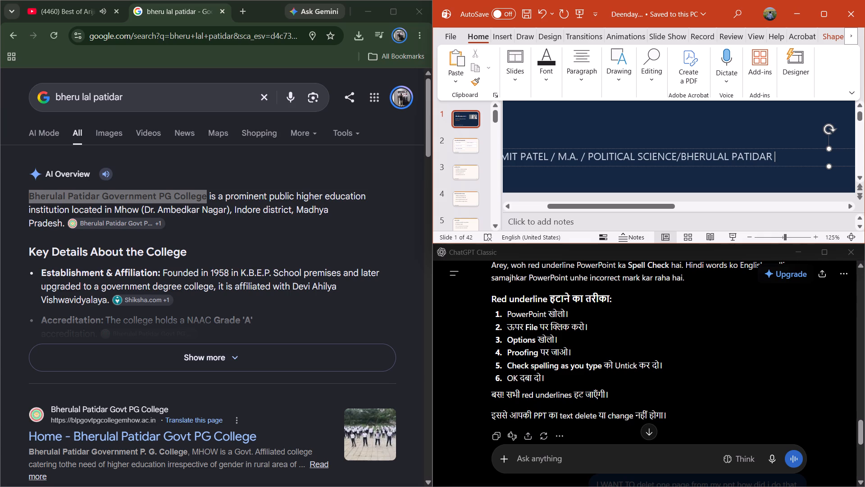
type("GOVERNMENT")
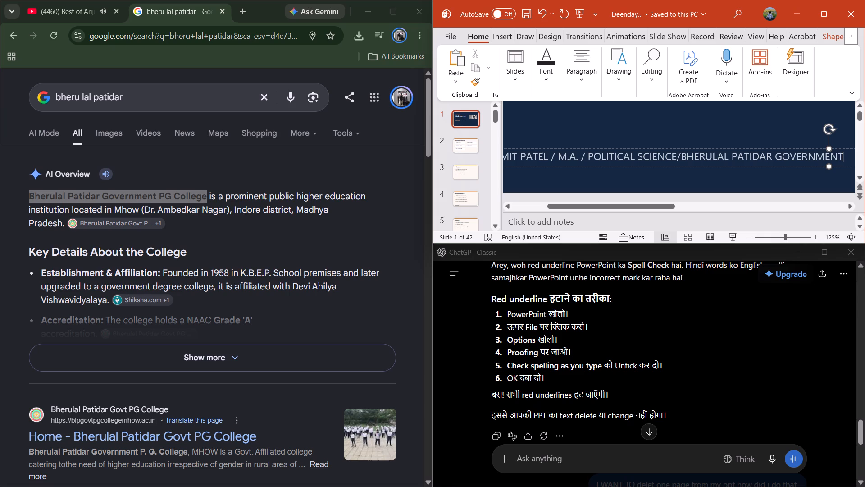
key("space")
type("PG")
key("space")
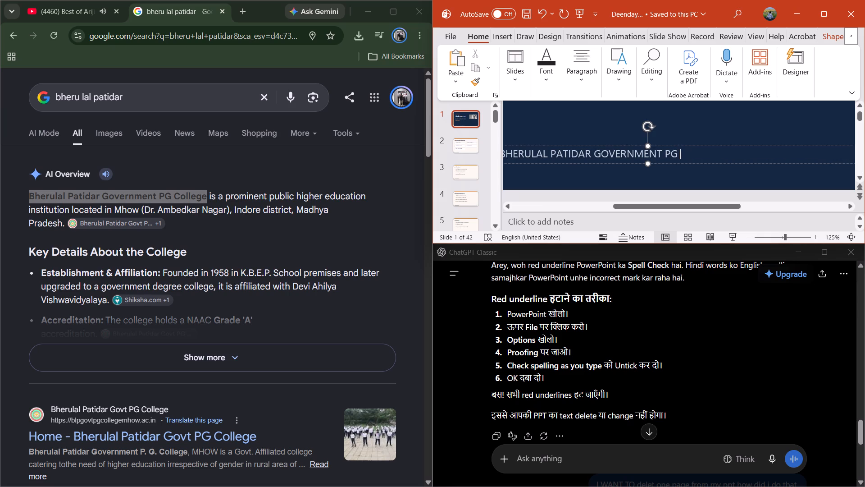
type("COLL")
type("EGE")
key("space")
Maximise the Chrome and PowerPoint windows again, leaving PowerPoint in front with the whole title slide in view.
scroll(671, 172, "down", 4, "ctrl")
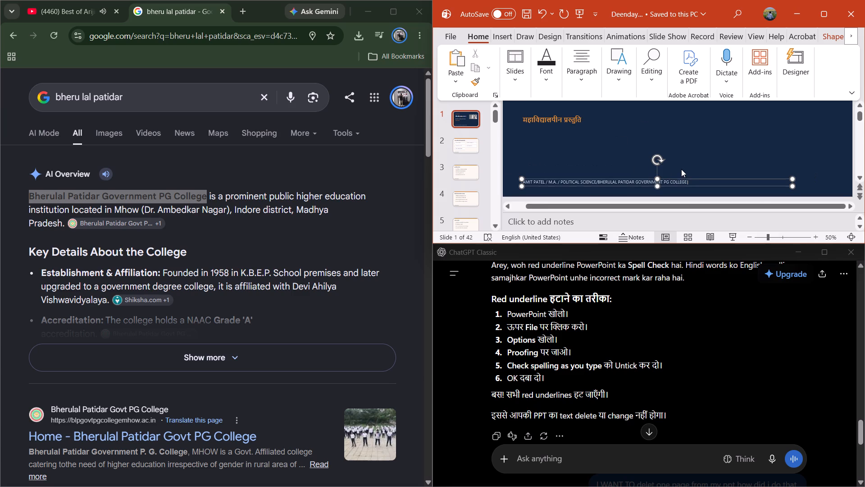
scroll(691, 165, "down", 2, "ctrl")
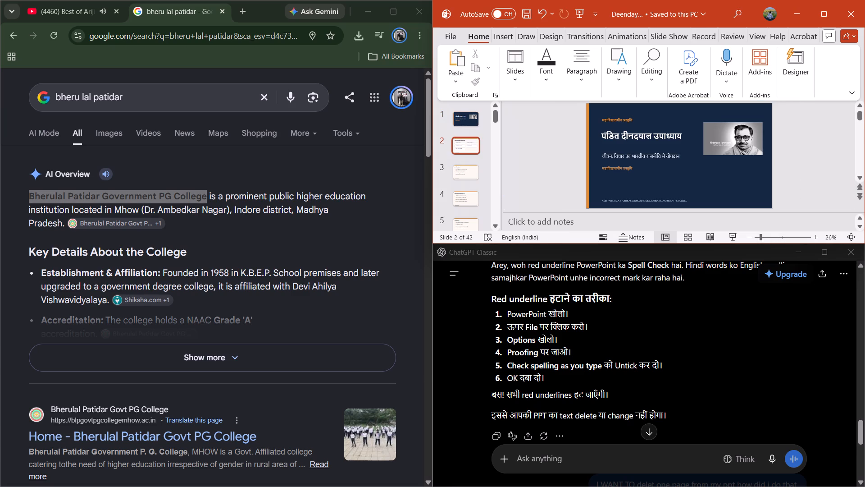
left_click(395, 9)
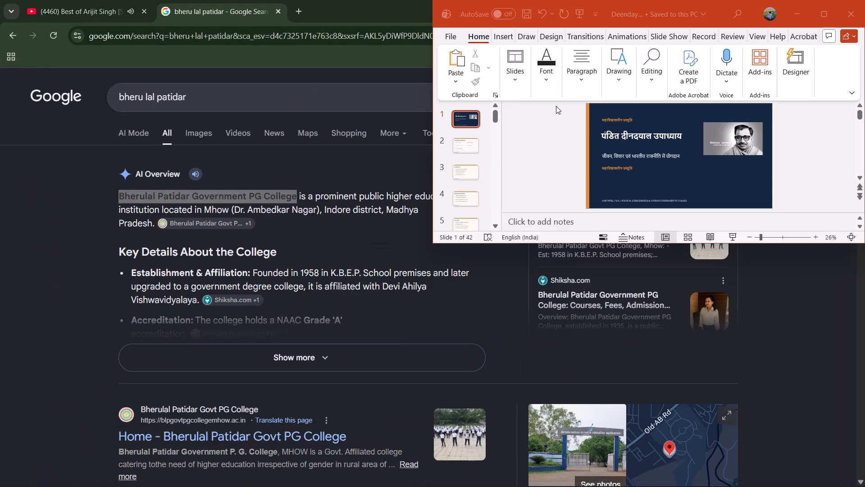
left_click(820, 7)
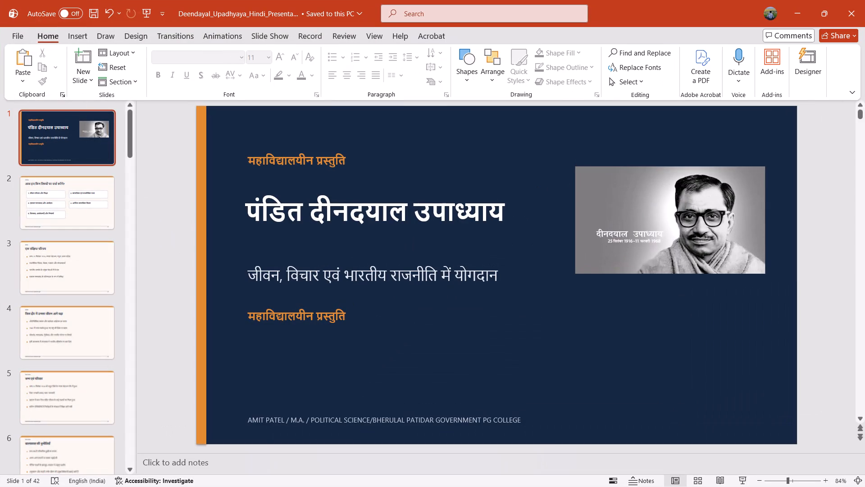
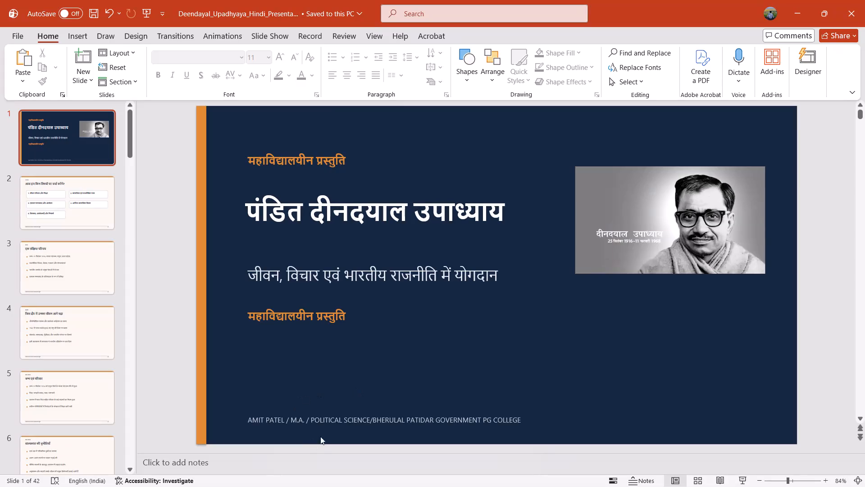
Insert "1ST YEAR" after "M.A." in the title slide's footer line.
left_click(306, 422)
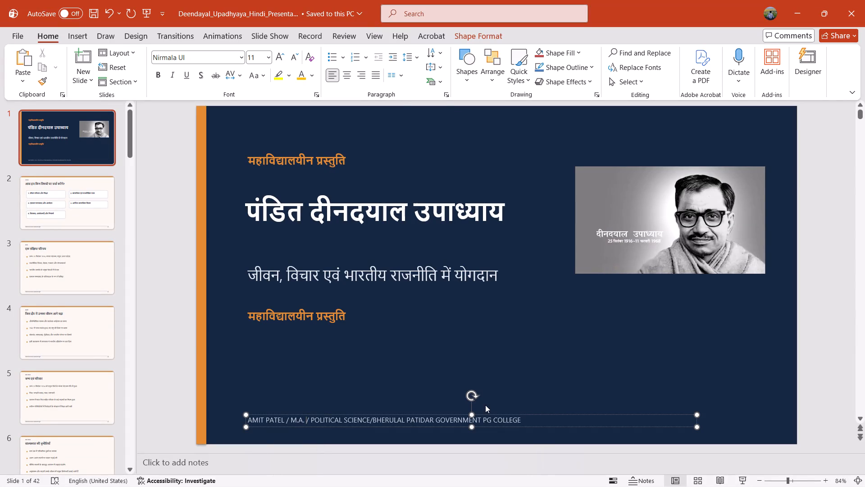
key("1")
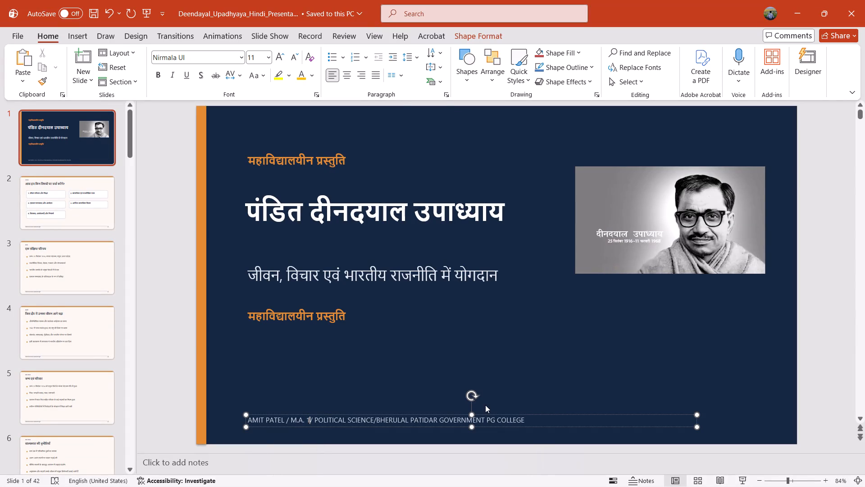
type("ST")
key("space")
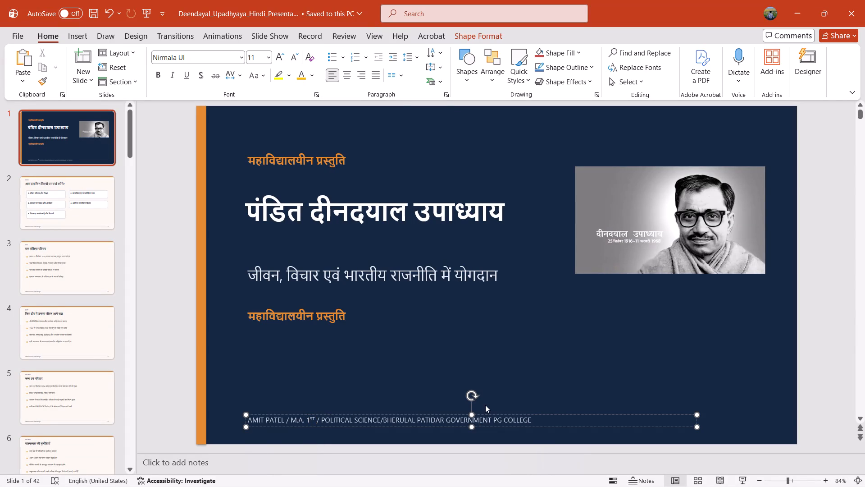
key("y")
type("EAR")
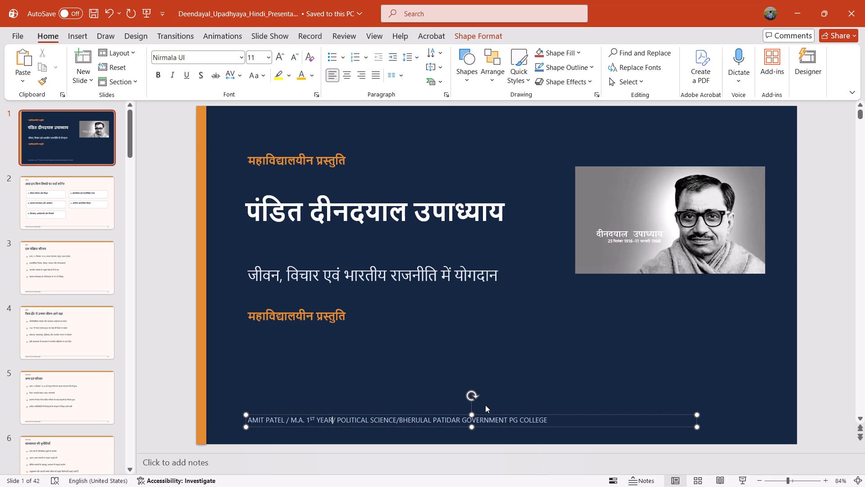
key("space")
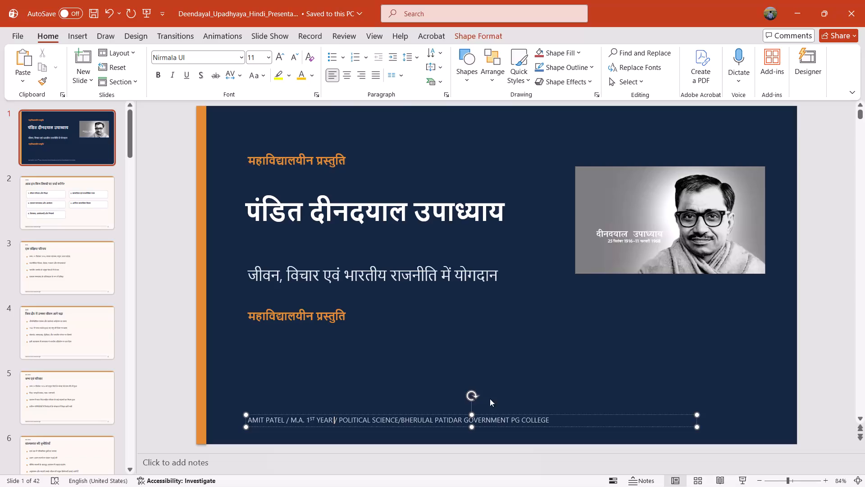
left_click(501, 388)
On slide 41, shift the text box of the first discussion question very slightly down.
scroll(501, 388, "down", 4)
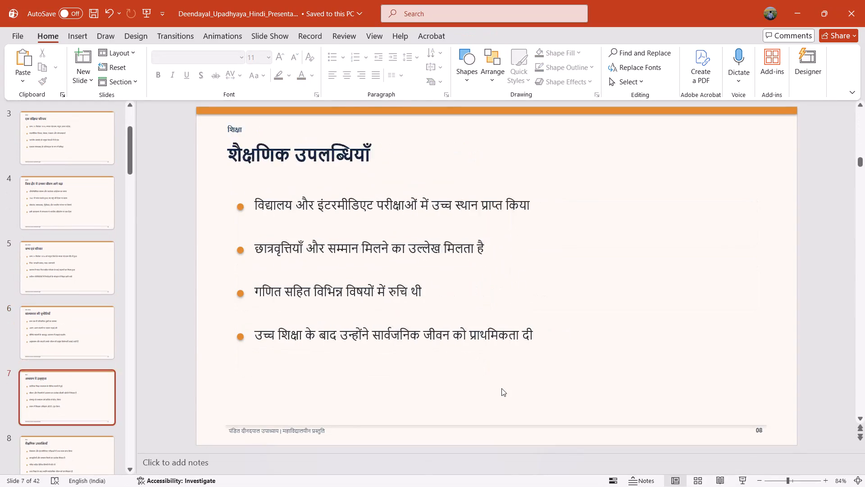
scroll(501, 388, "down", 16)
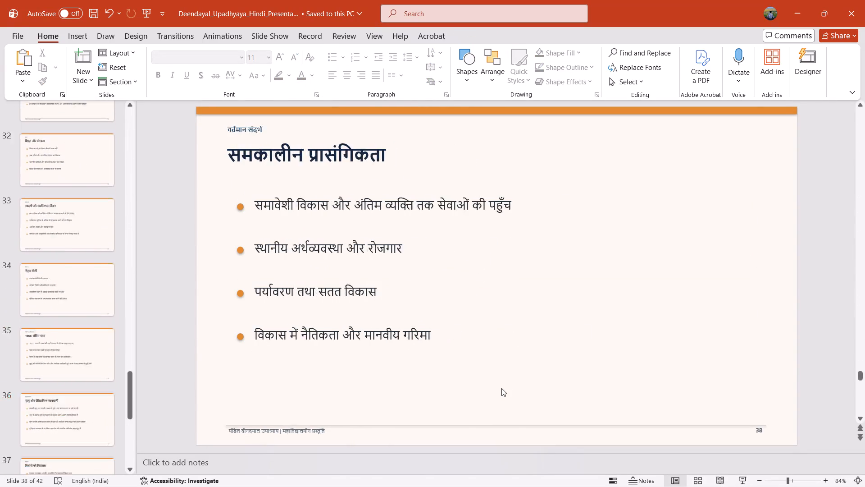
left_click(258, 204)
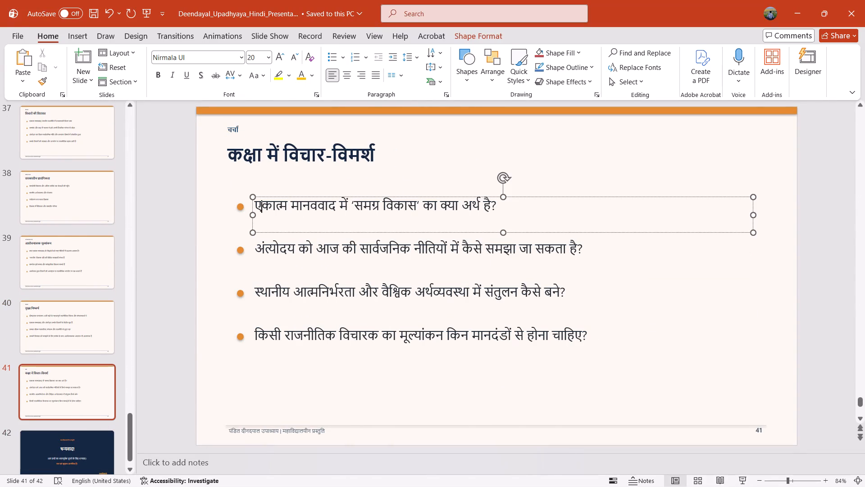
left_click(254, 203)
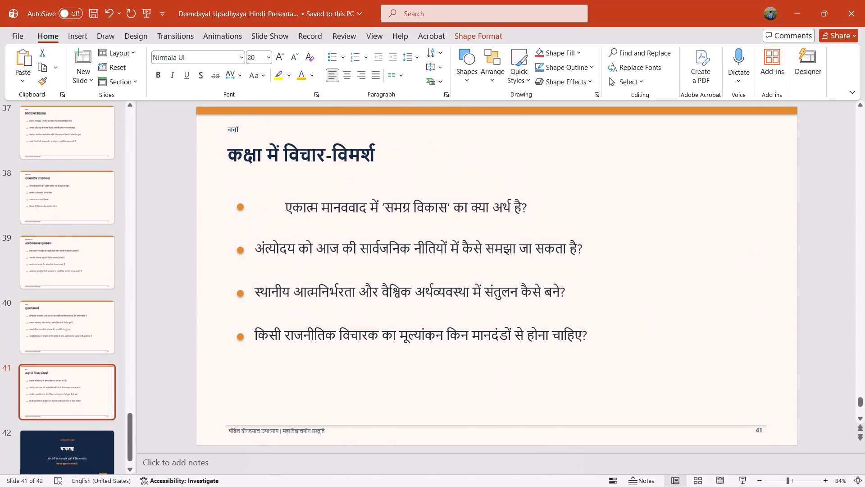
View the available font sizes for the first discussion question's text box on slide 41.
left_click(260, 61)
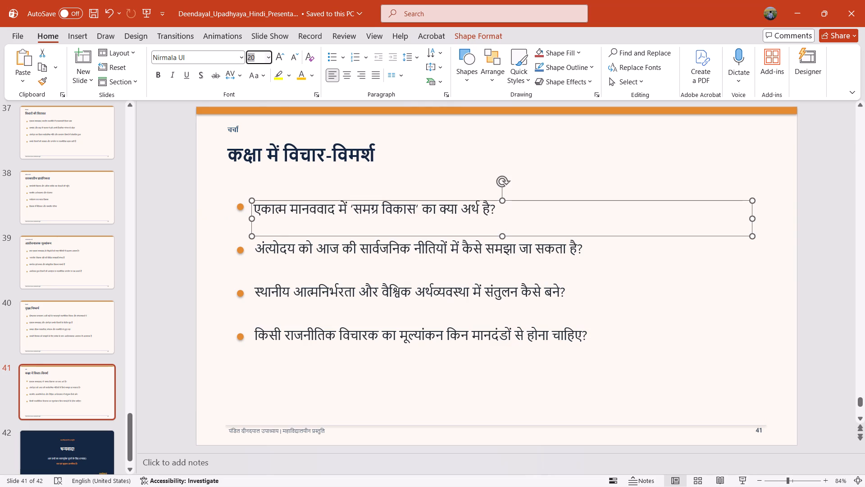
left_click(264, 60)
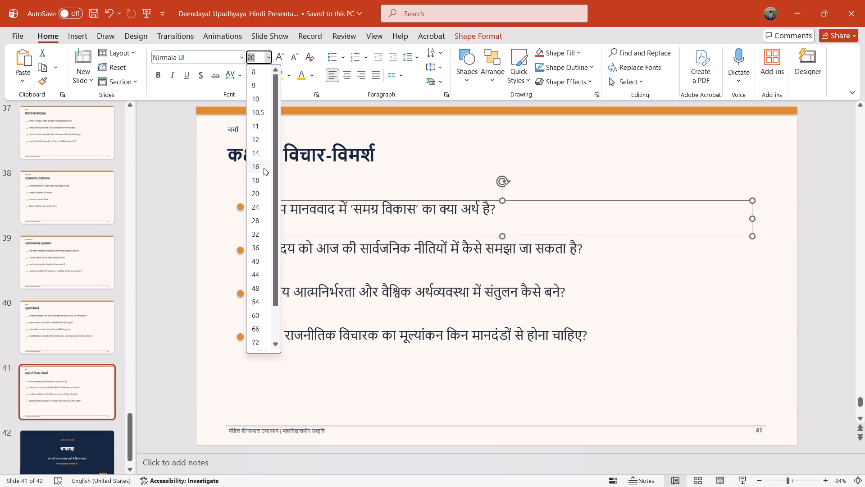
left_click(814, 330)
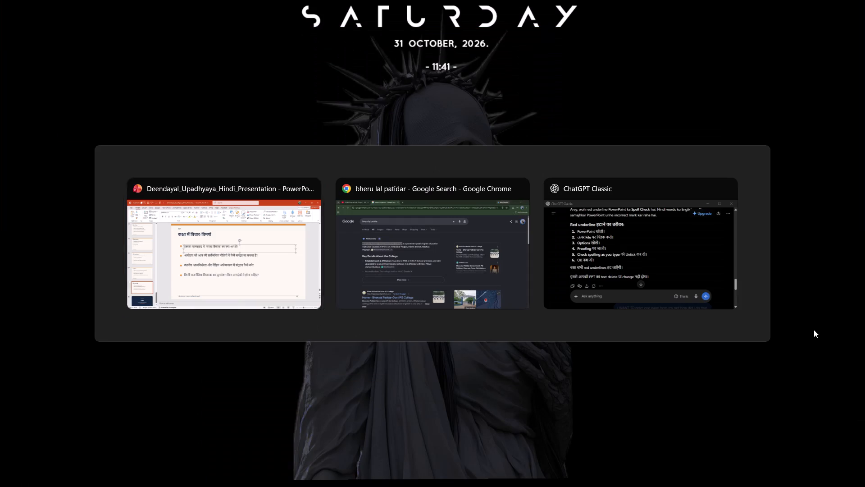
Go back through the presentation to the title slide.
scroll(814, 330, "up", 20)
scroll(814, 330, "up", 20)
scroll(814, 330, "up", 8)
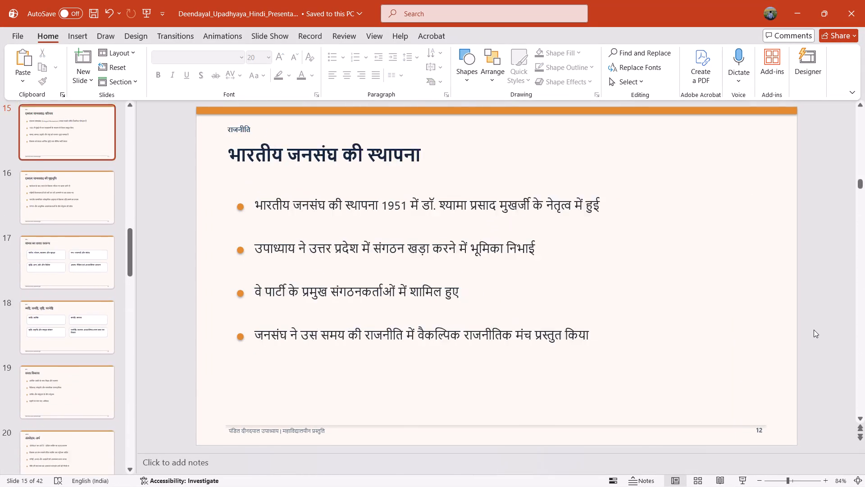
scroll(814, 330, "up", 20)
scroll(814, 330, "up", 18)
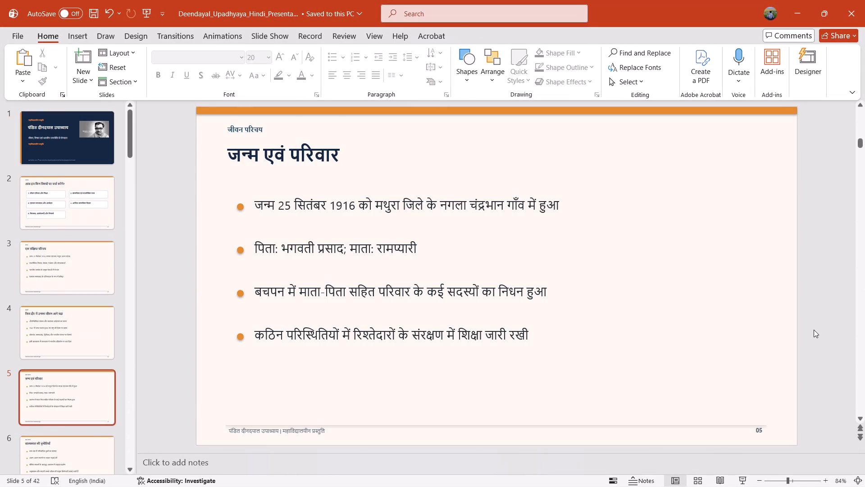
scroll(814, 330, "up", 8)
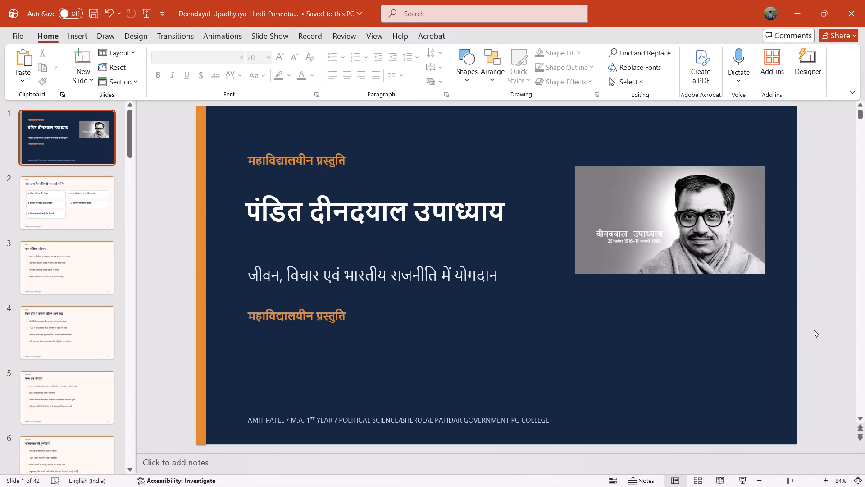
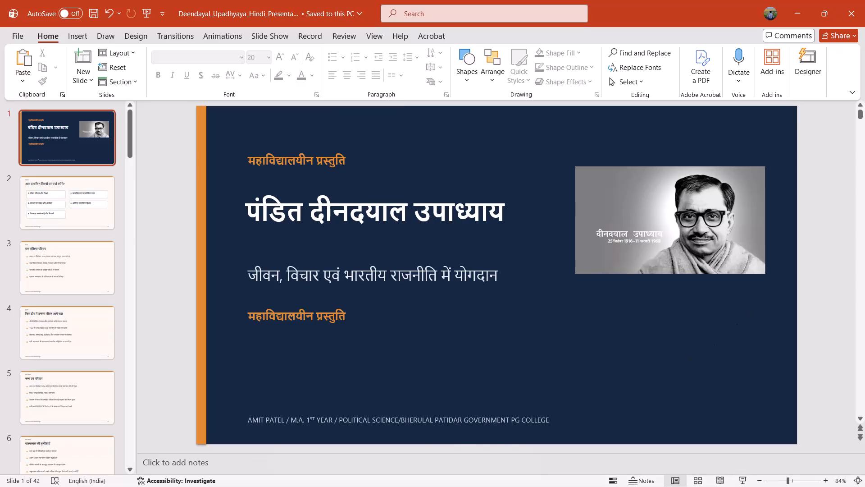
Switch to the YouTube page in Chrome and pause the Arijit Singh slowed and reverb song video.
scroll(679, 359, "up", 1)
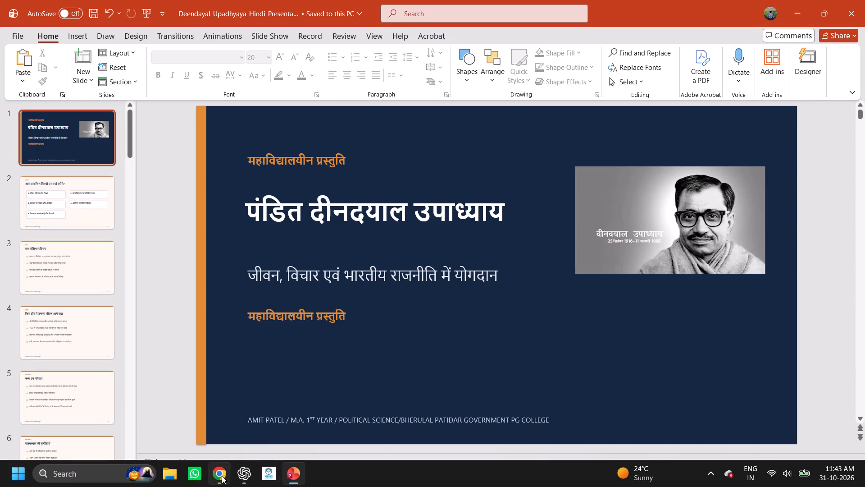
left_click(222, 476)
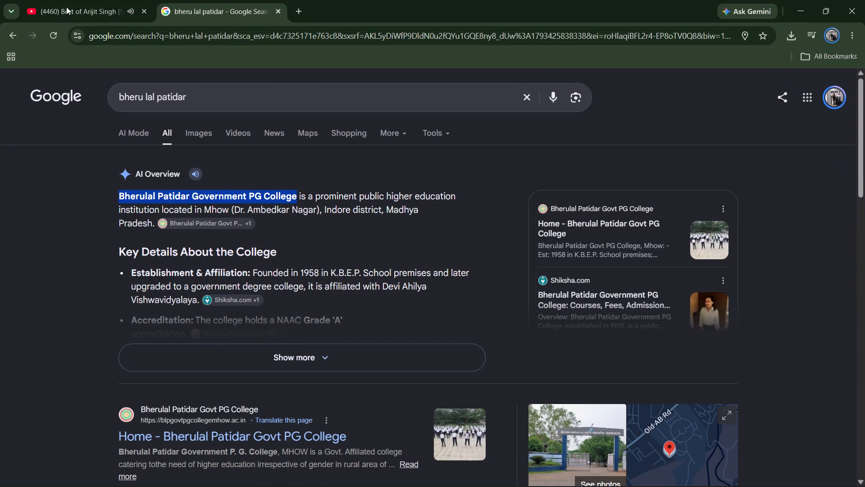
left_click(64, 5)
left_click(304, 254)
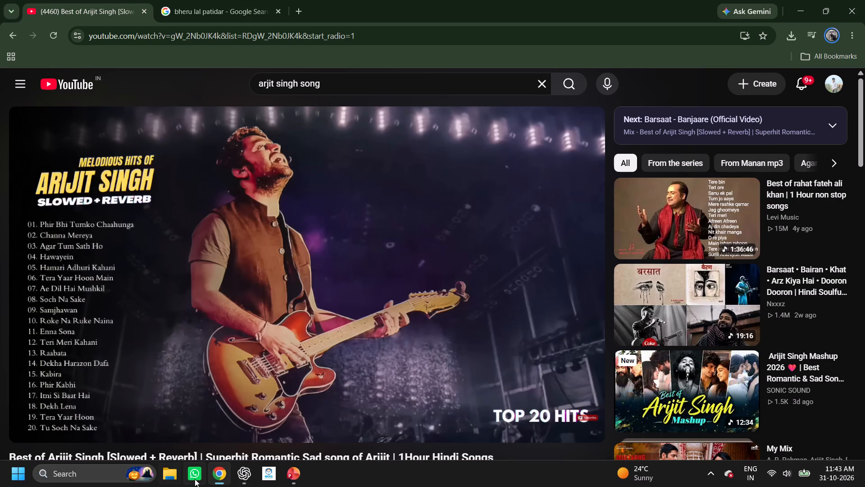
Switch to WhatsApp.
left_click(195, 479)
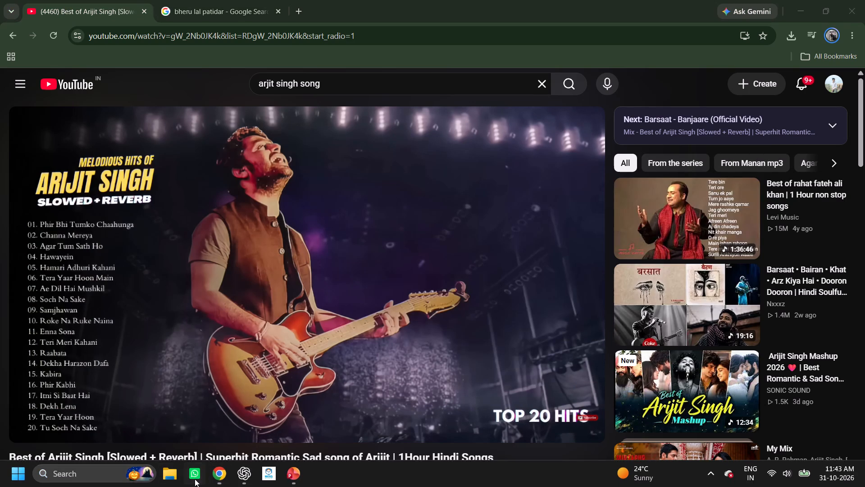
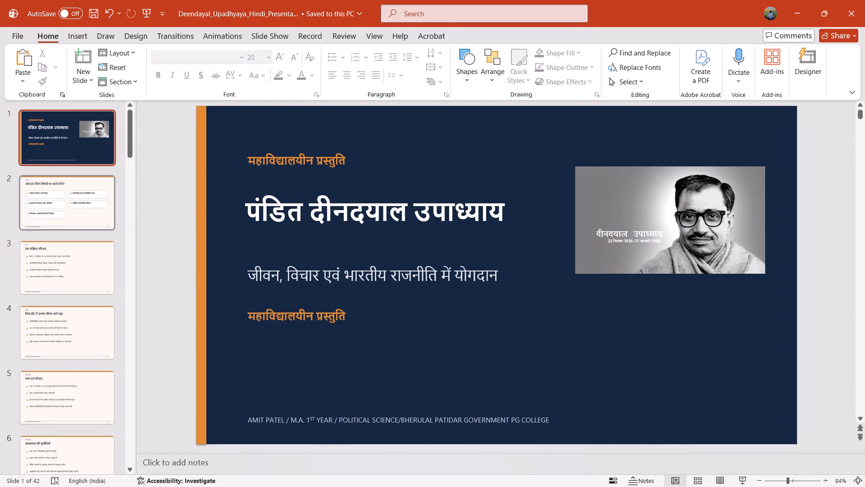
Switch to PowerPoint and look through the Deendayal Upadhyaya slides from the title slide to the closing slide 42.
left_click(79, 215)
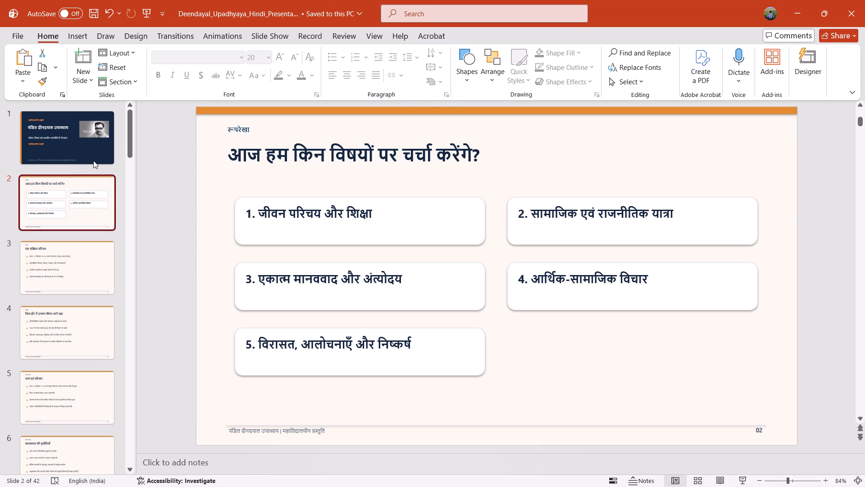
scroll(93, 161, "up", 2)
left_click_drag(126, 154, 128, 225)
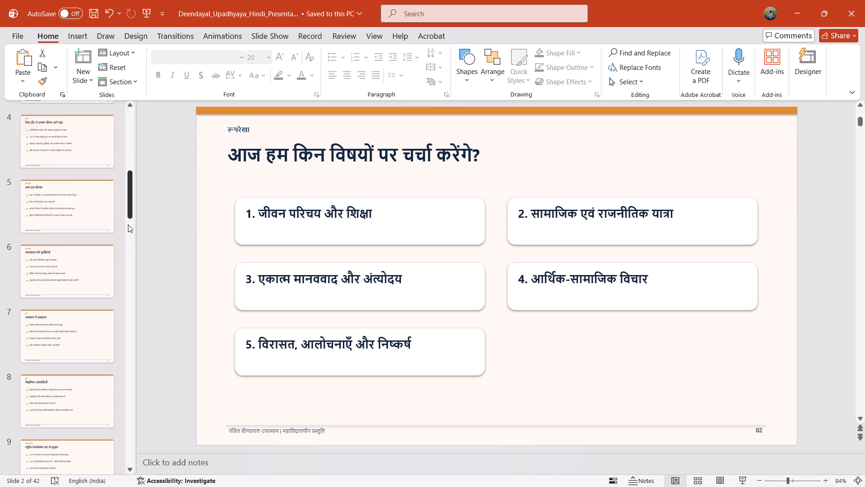
left_click_drag(128, 225, 120, 478)
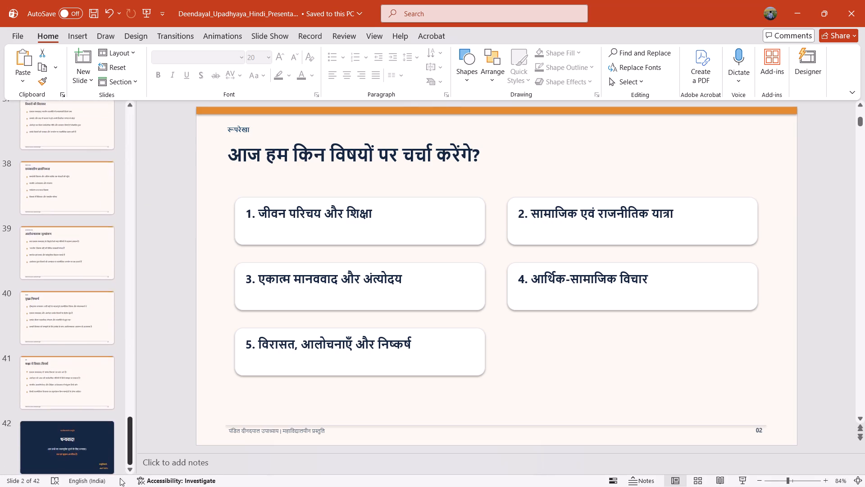
left_click_drag(120, 478, 141, 70)
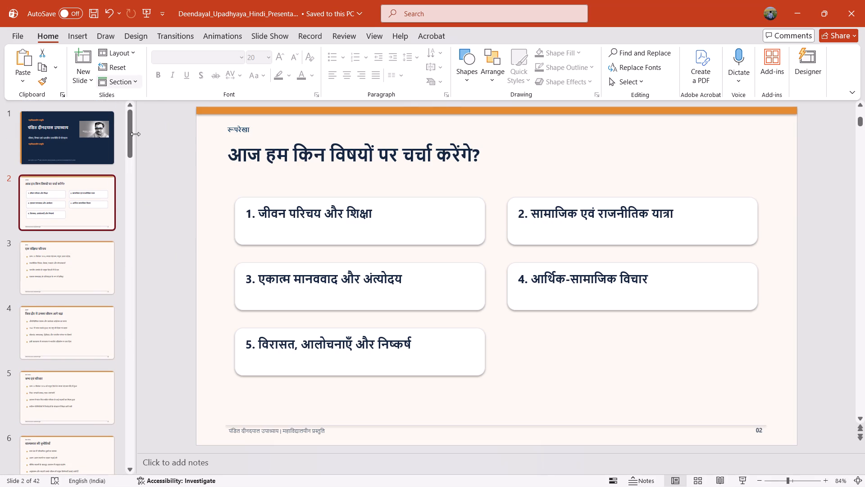
left_click_drag(128, 128, 140, 79)
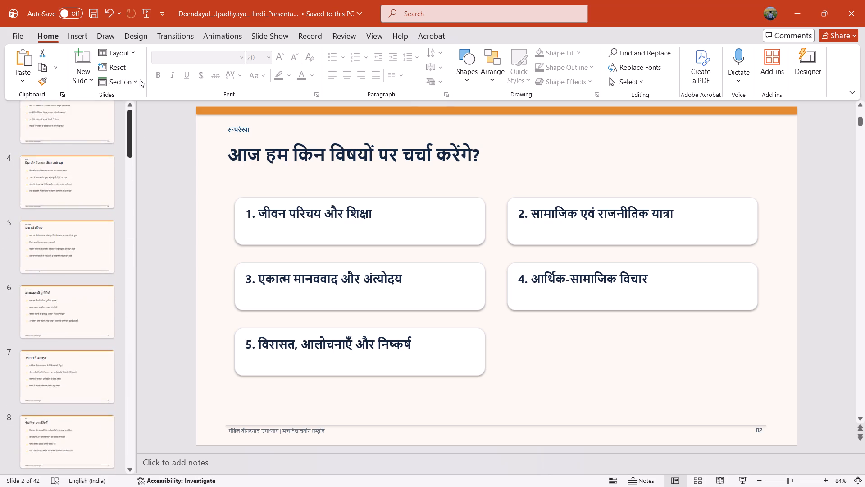
left_click_drag(140, 79, 140, 76)
left_click_drag(131, 129, 127, 371)
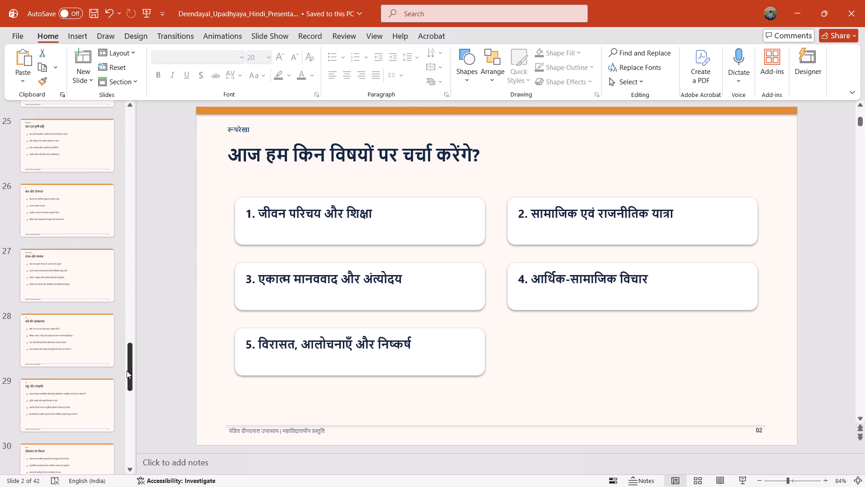
left_click_drag(127, 371, 134, 33)
left_click_drag(127, 133, 150, 60)
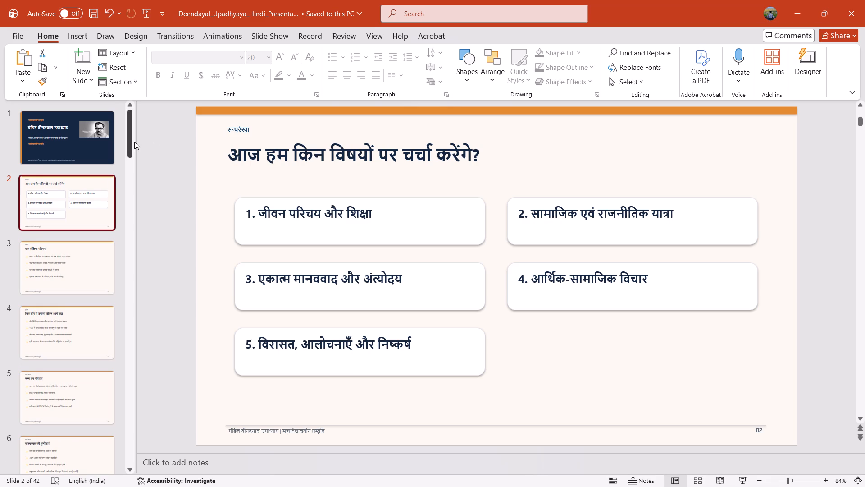
left_click_drag(129, 142, 131, 457)
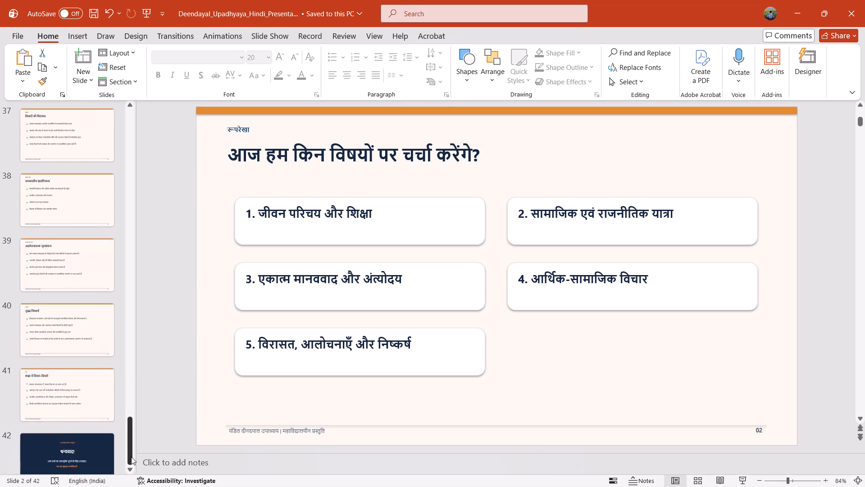
left_click_drag(131, 457, 145, 111)
left_click_drag(131, 126, 131, 206)
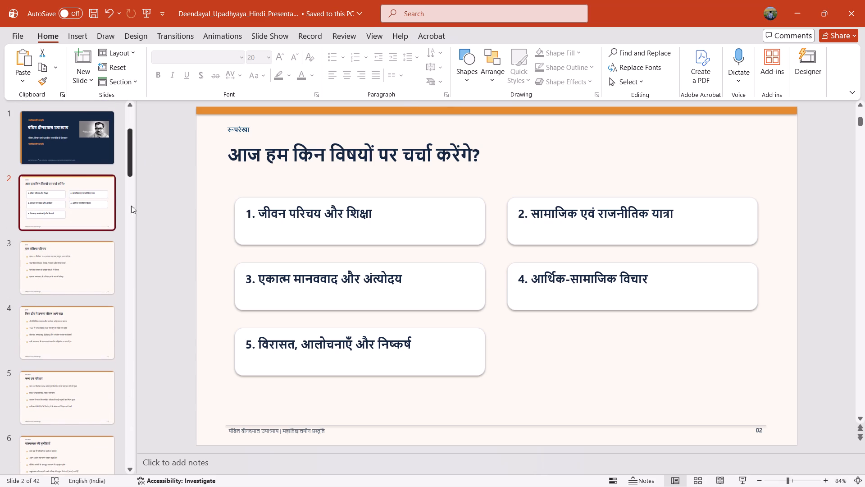
left_click_drag(131, 206, 155, 106)
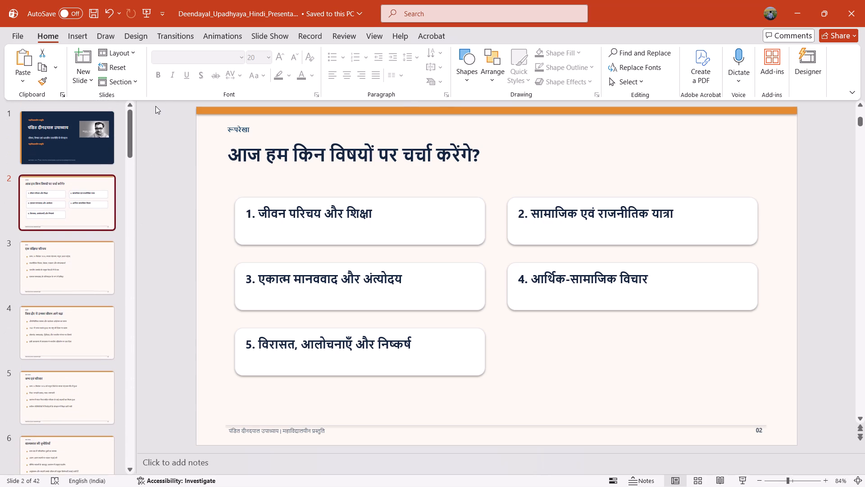
left_click_drag(131, 145, 155, 45)
scroll(343, 196, "up", 20)
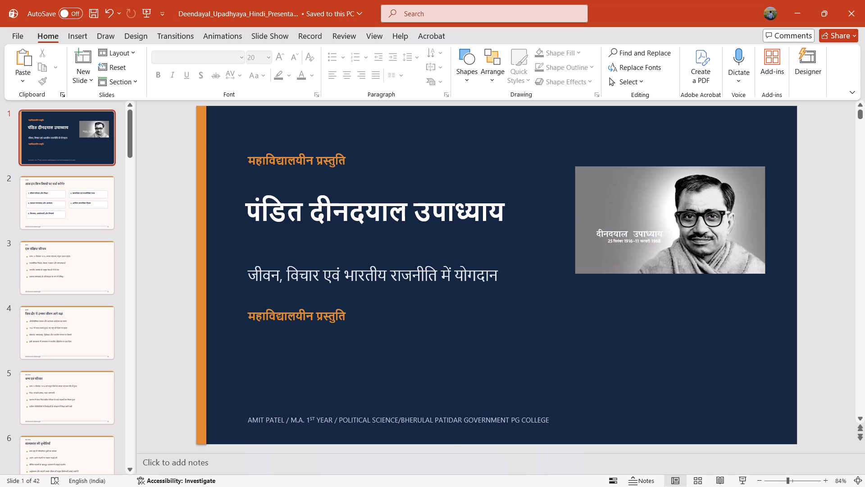
scroll(755, 240, "down", 9)
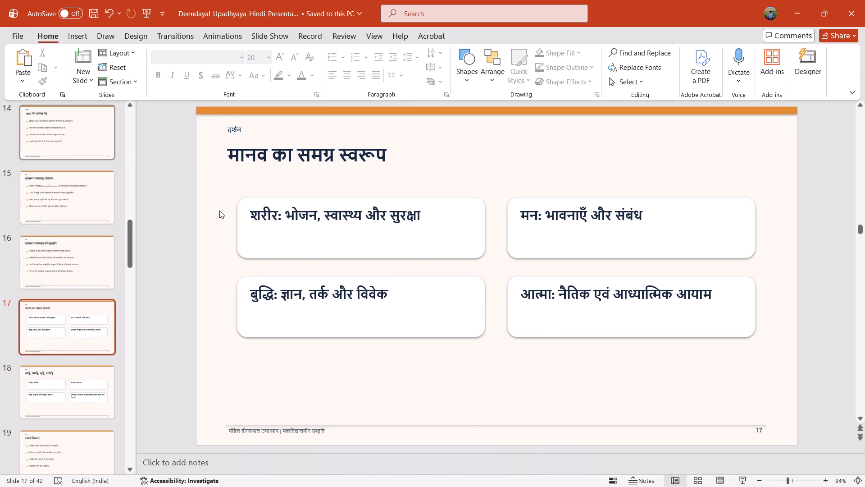
scroll(440, 275, "up", 20)
scroll(440, 275, "up", 20)
scroll(440, 275, "up", 2)
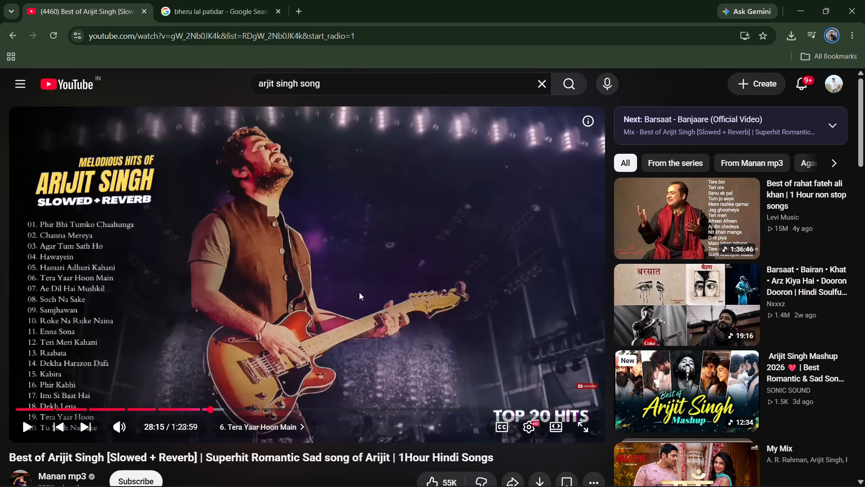
Switch to the YouTube page in Chrome and resume the Arijit Singh slowed and reverb song video.
key("space")
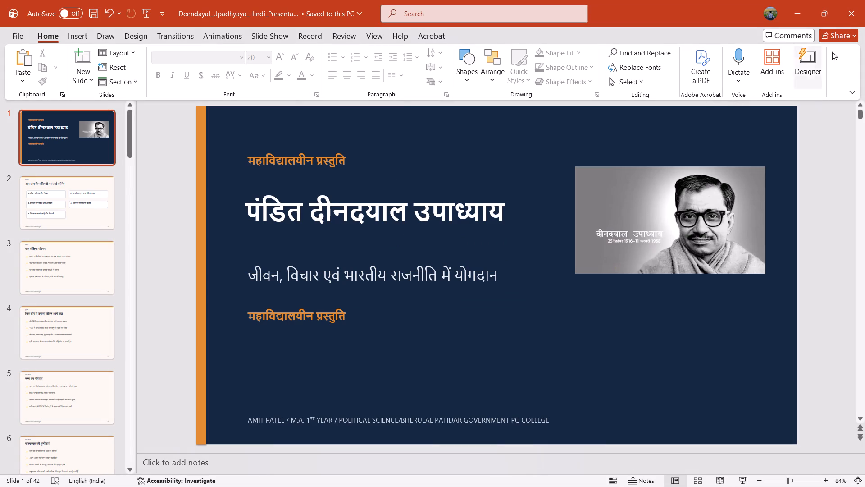
Switch back to PowerPoint and open the Share dialog for the Deendayal Upadhyaya presentation.
left_click(846, 33)
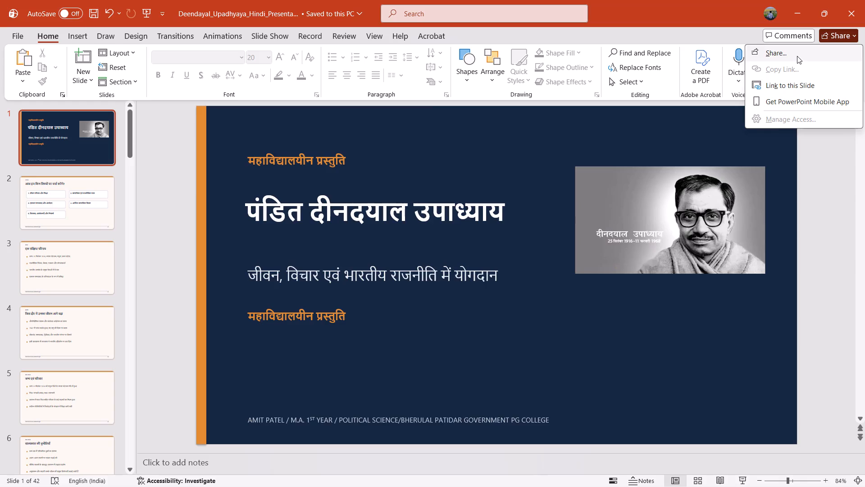
left_click(797, 55)
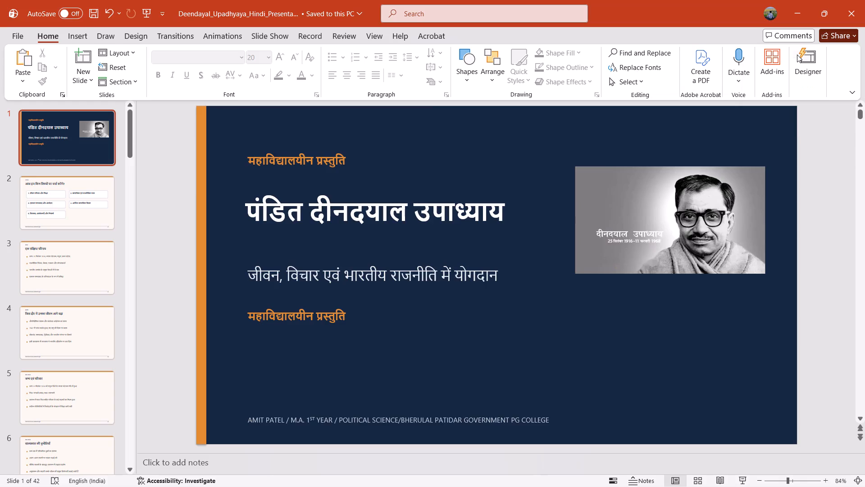
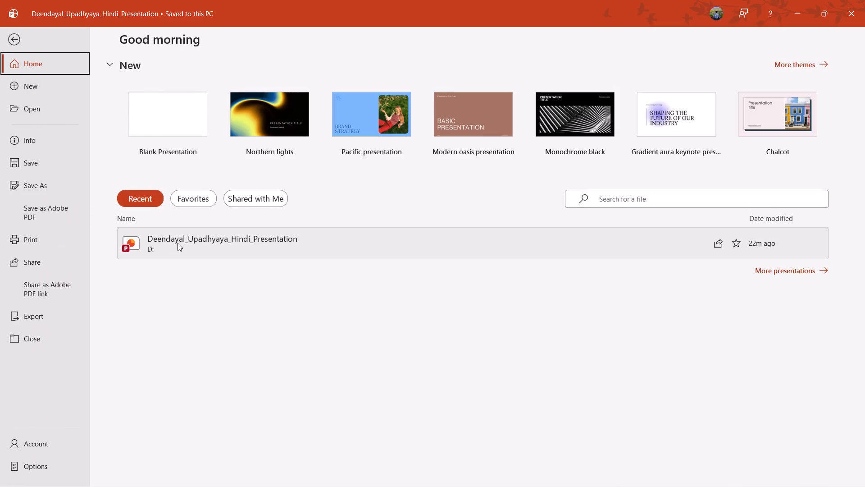
Open the full Save As dialog for the Deendayal_Upadhyaya_Hindi_Presentation file in its D: drive location.
left_click(52, 191)
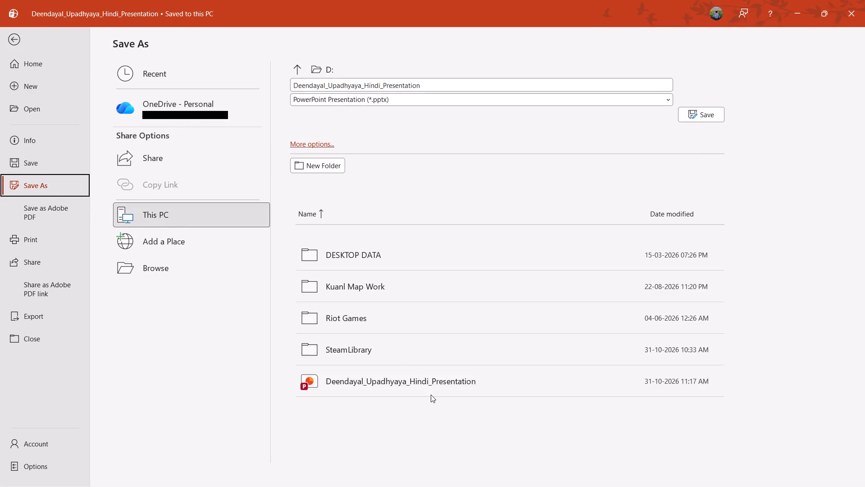
left_click(313, 143)
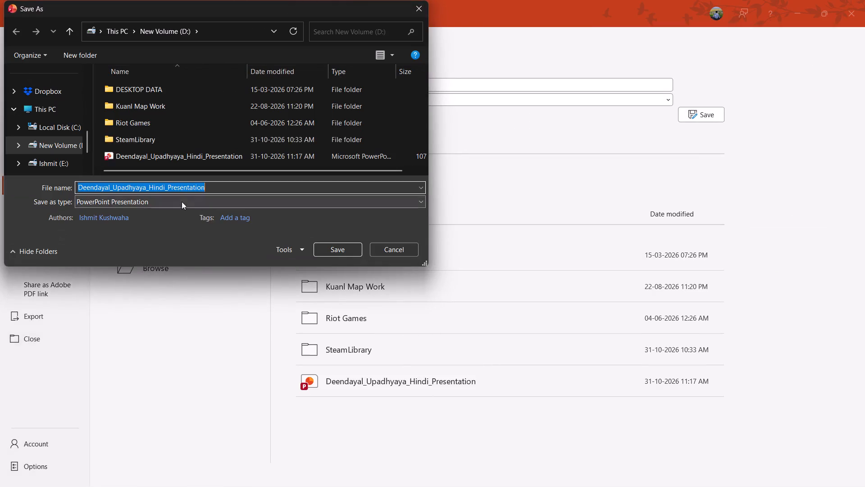
Set the save format for Deendayal_Upadhyaya_Hindi_Presentation on New Volume (D:) to PDF.
left_click(212, 199)
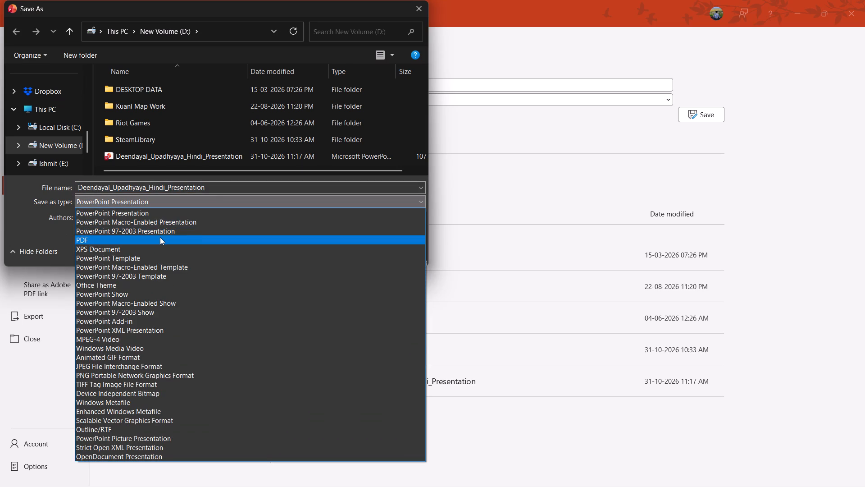
left_click(160, 237)
left_click(239, 197)
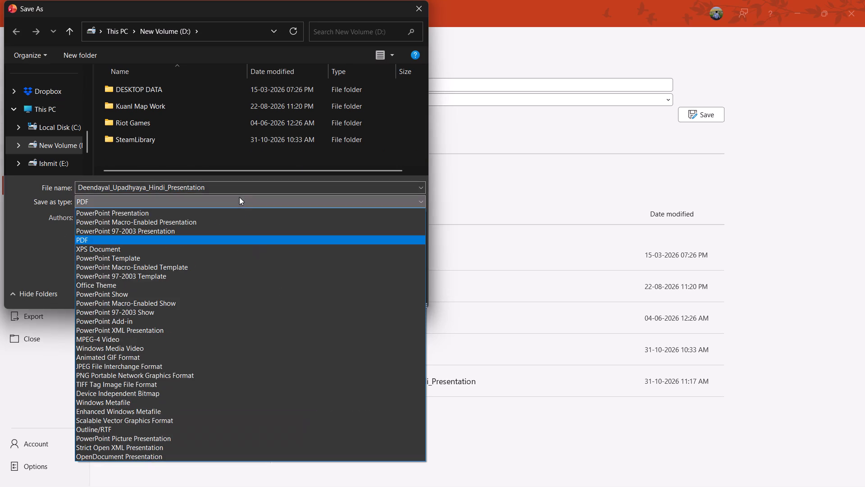
left_click(194, 200)
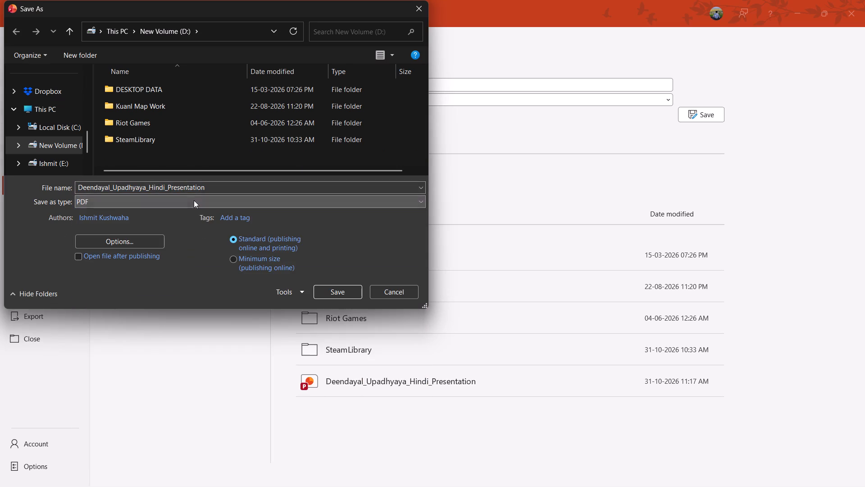
Save the PDF copy of Deendayal_Upadhyaya_Hindi_Presentation to New Volume (D:).
left_click(329, 288)
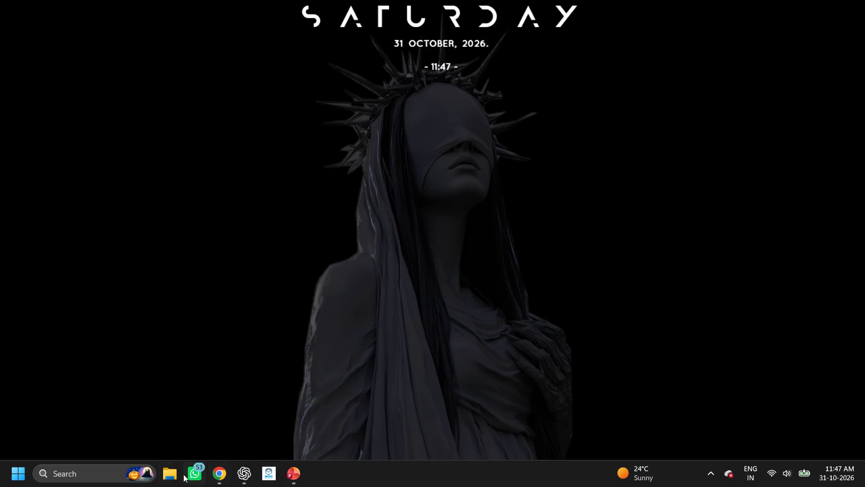